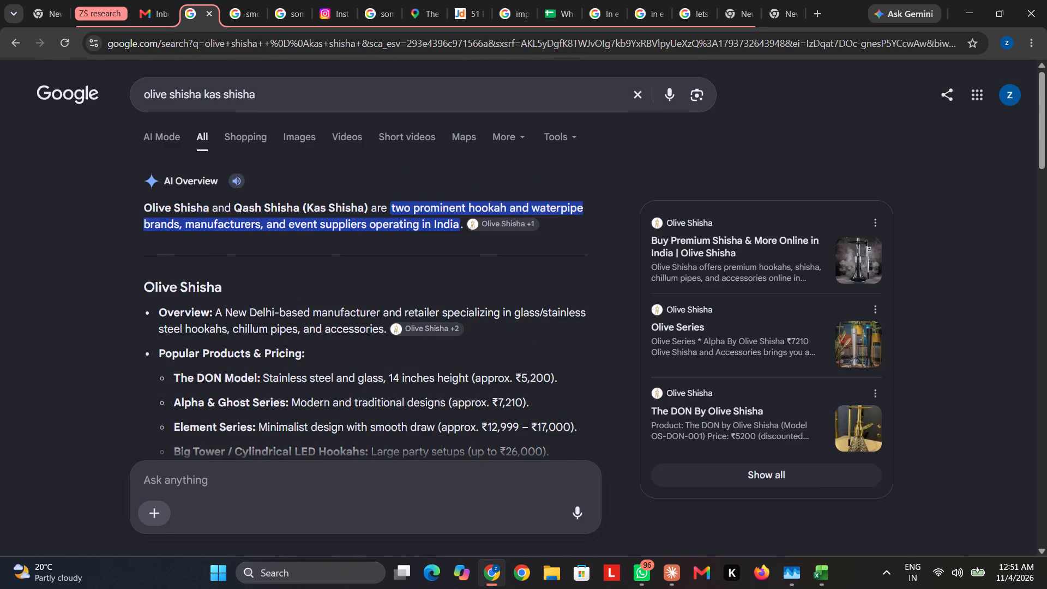
{"action": "left_click_drag", "start_coordinate": [208, 208], "coordinate": [142, 204]}
{"action": "key", "text": "ctrl+c"}
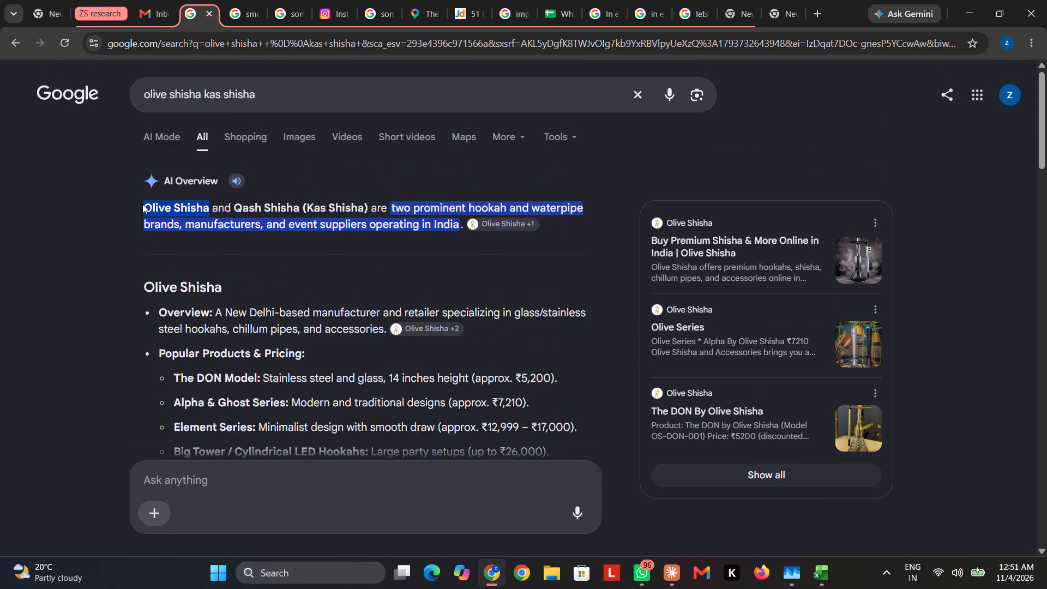
Search Google in the last blank tab for "Olive Shisha , motinagar" and find the store's address and phone details.
{"action": "left_click", "coordinate": [792, 19]}
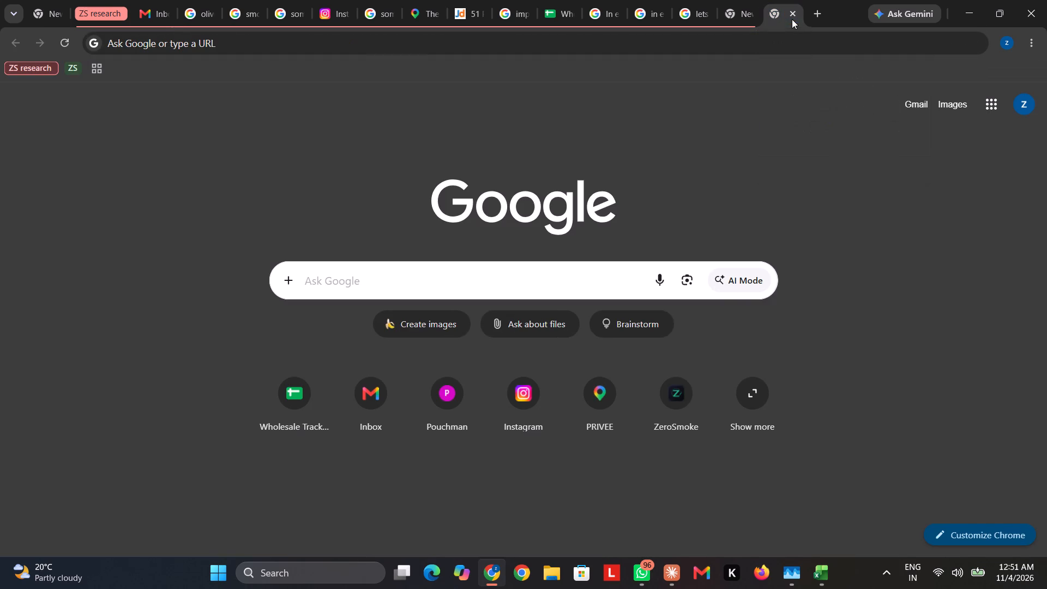
{"action": "left_click", "coordinate": [544, 44]}
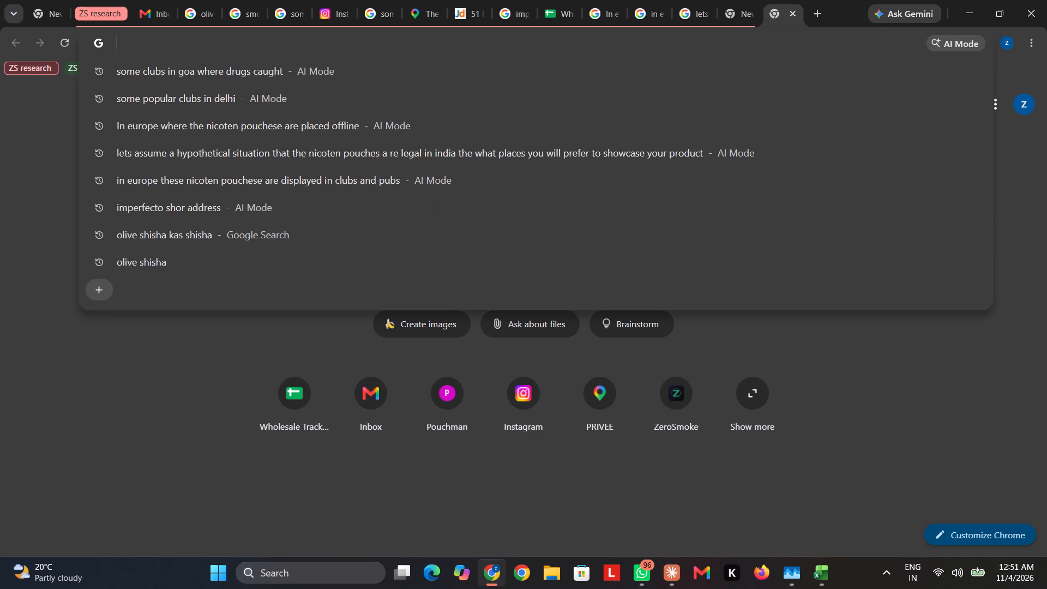
{"action": "key", "text": "ctrl+v"}
{"action": "key", "text": "space"}
{"action": "type", "text": ","}
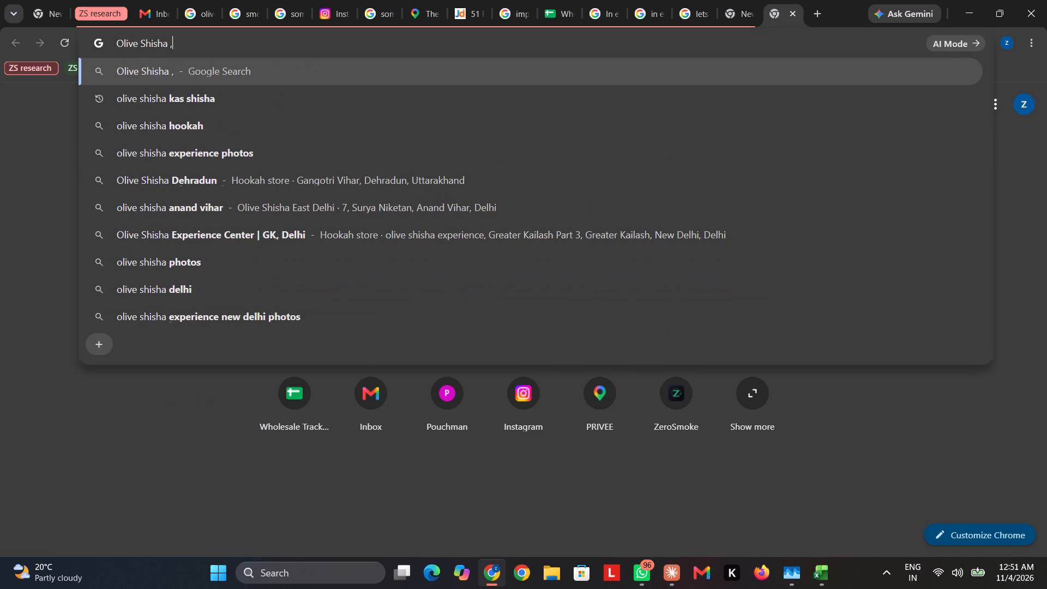
{"action": "key", "text": "space"}
{"action": "type", "text": "motinagar"}
{"action": "key", "text": "space"}
{"action": "key", "text": "Return"}
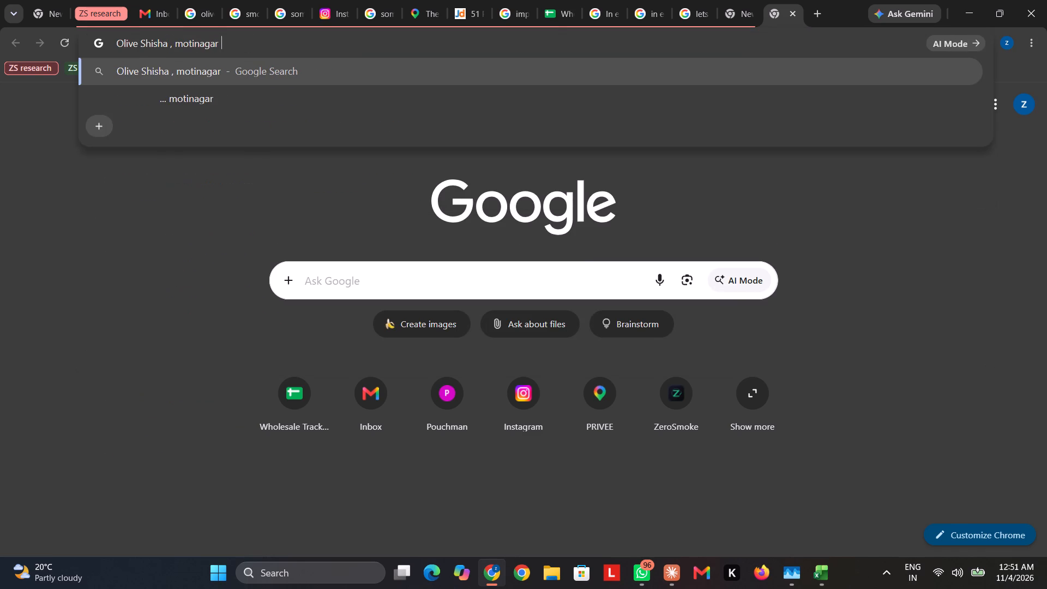
{"action": "key", "text": "space"}
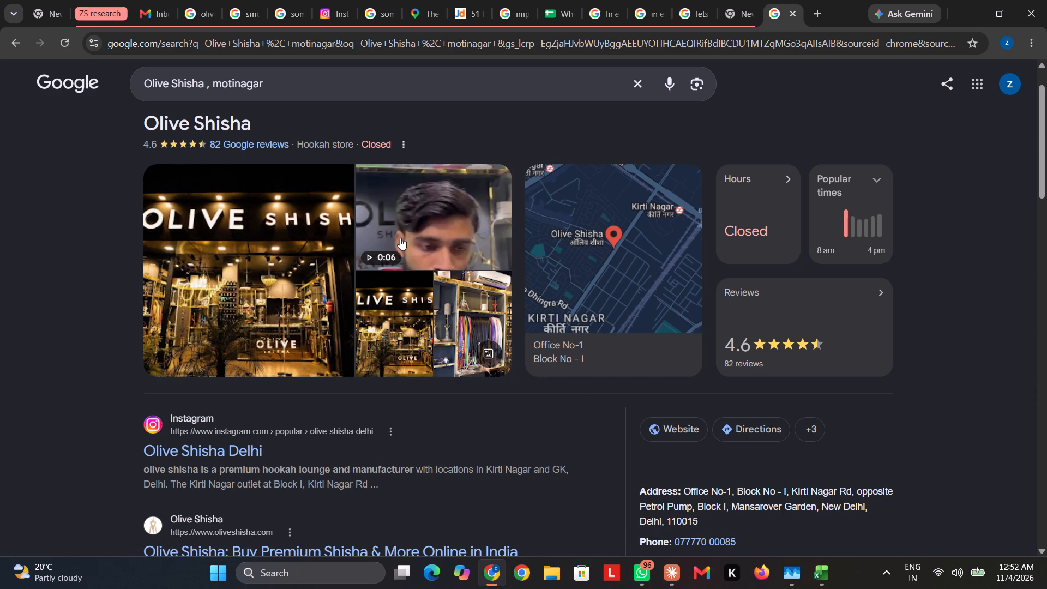
{"action": "scroll", "coordinate": [480, 446], "scroll_direction": "down", "scroll_amount": 1}
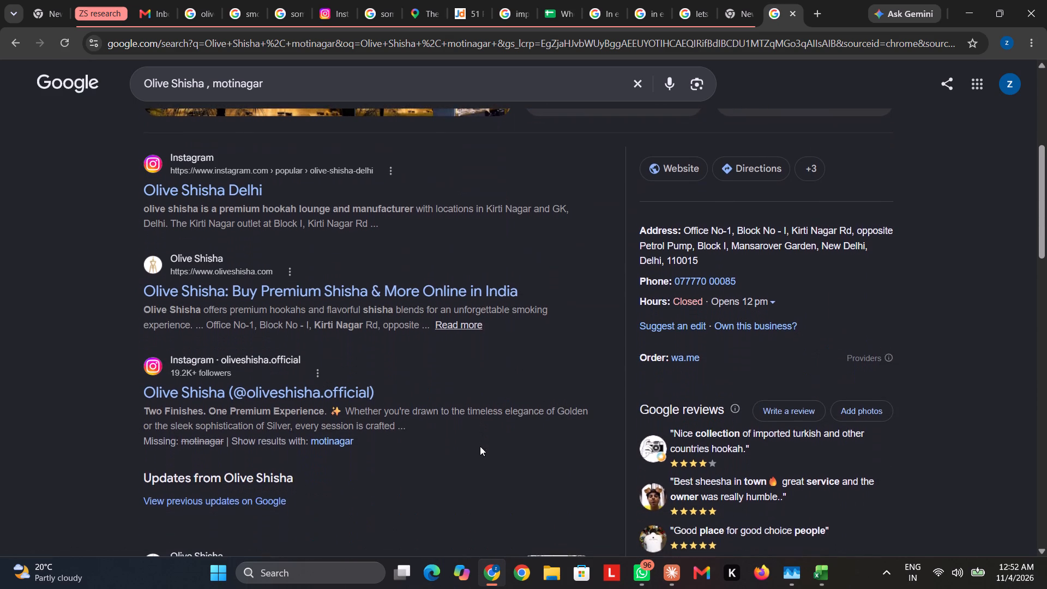
{"action": "scroll", "coordinate": [480, 446], "scroll_direction": "down", "scroll_amount": 2}
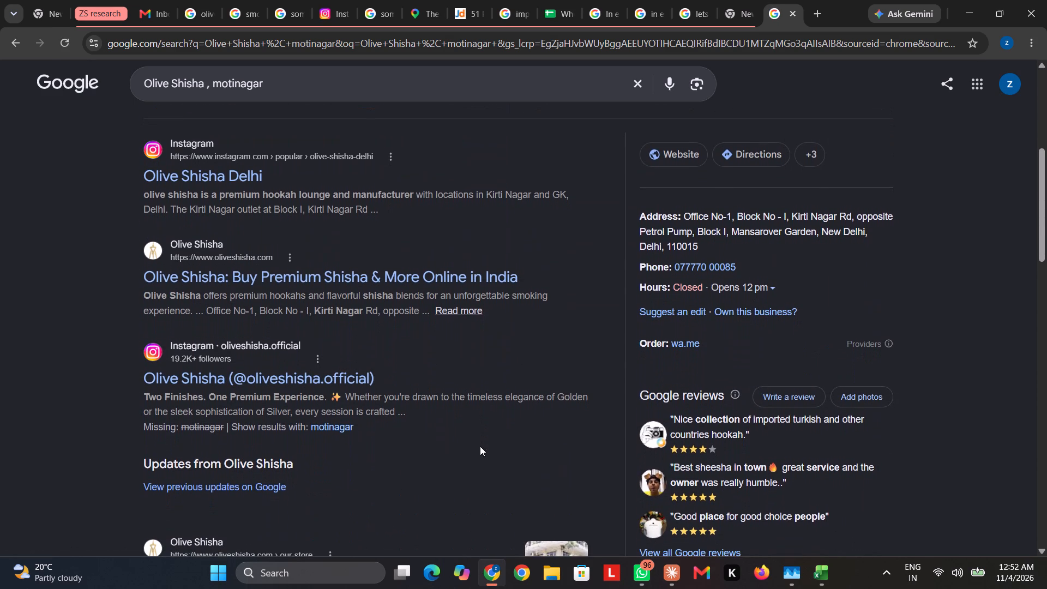
{"action": "scroll", "coordinate": [480, 446], "scroll_direction": "down", "scroll_amount": 1}
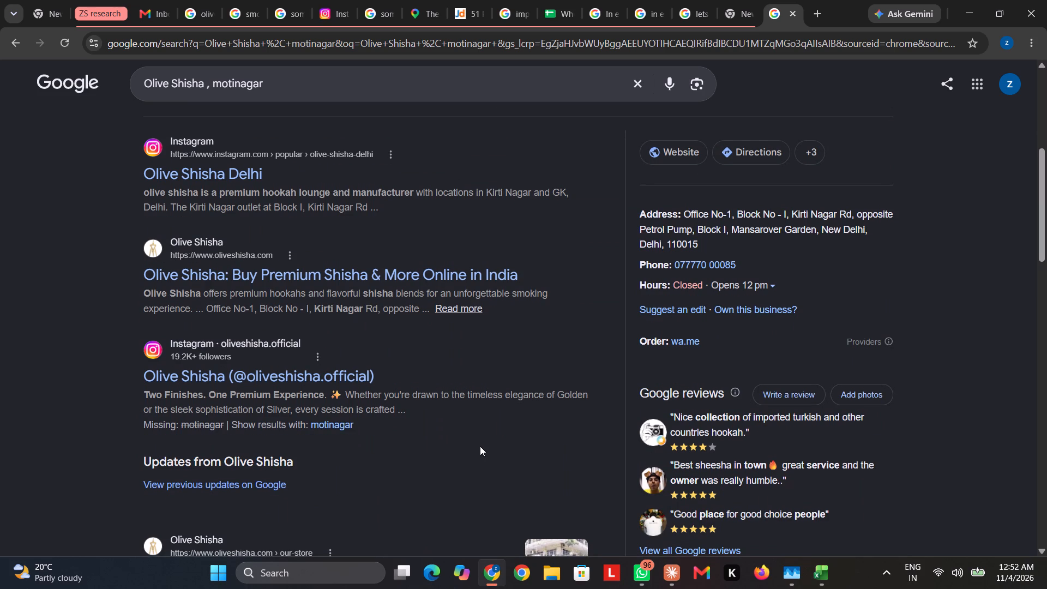
Switch to the MY_Leads_1 workbook in Excel and enter serial number 7 in the first empty row, cell A8.
{"action": "left_click", "coordinate": [829, 578]}
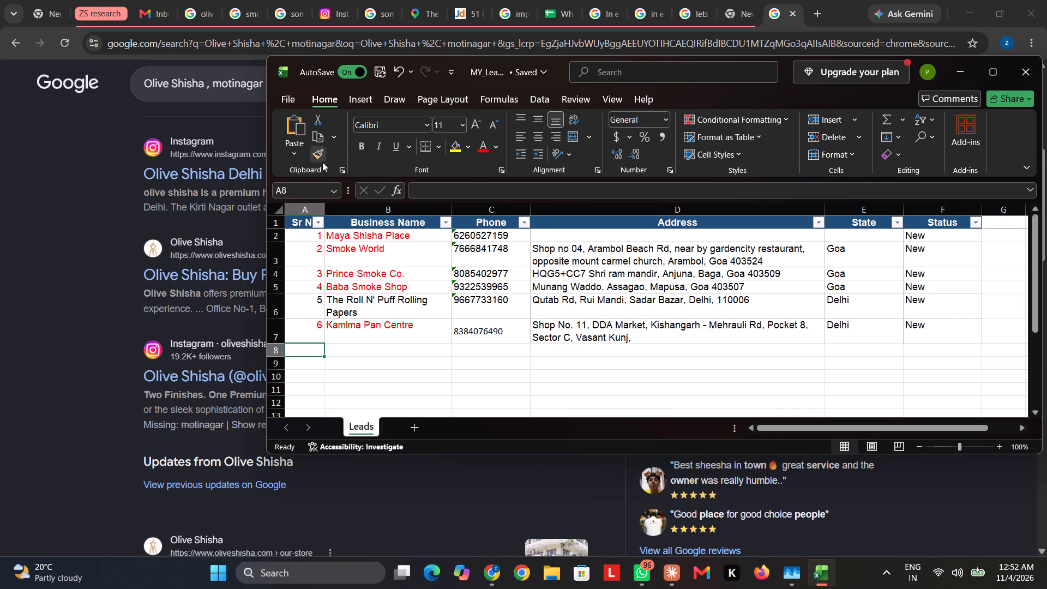
{"action": "left_click_drag", "start_coordinate": [266, 181], "coordinate": [428, 199]}
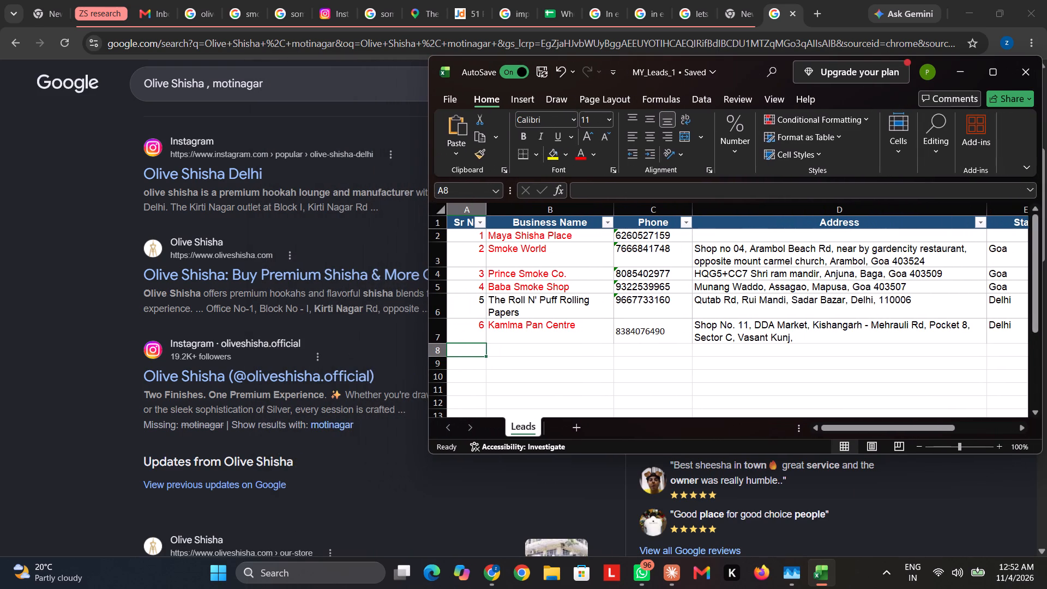
{"action": "left_click", "coordinate": [481, 350]}
{"action": "double_click", "coordinate": [481, 350]}
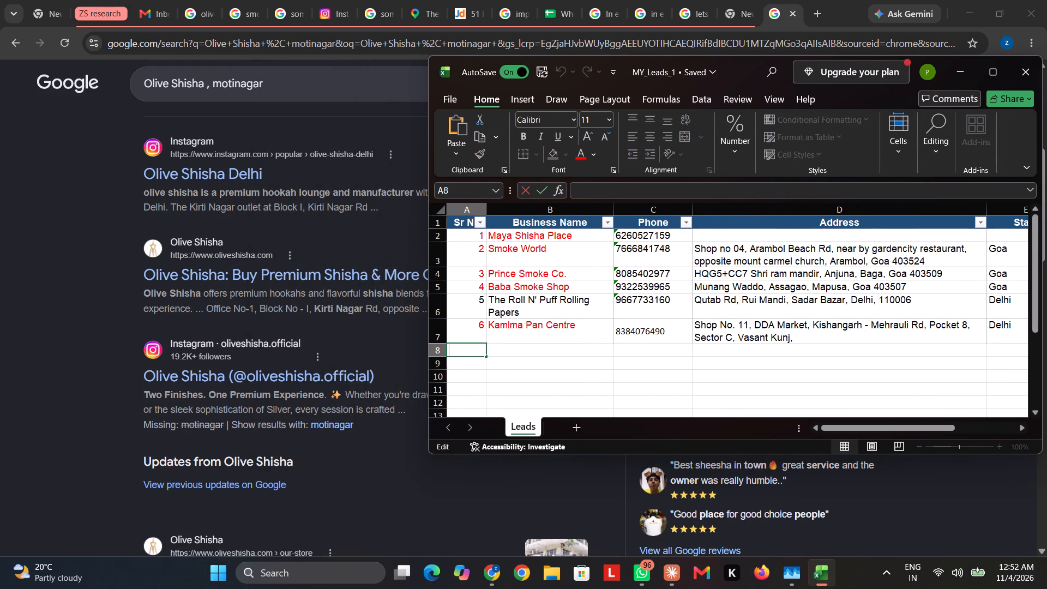
{"action": "key", "text": "7"}
{"action": "key", "text": "Right"}
{"action": "key", "text": "Right"}
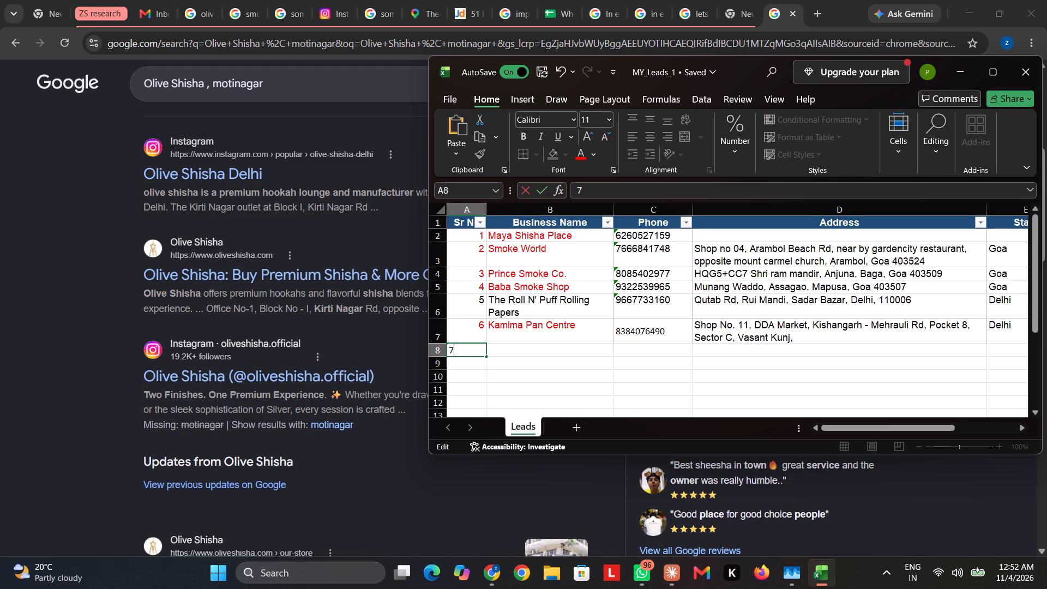
{"action": "key", "text": "Return"}
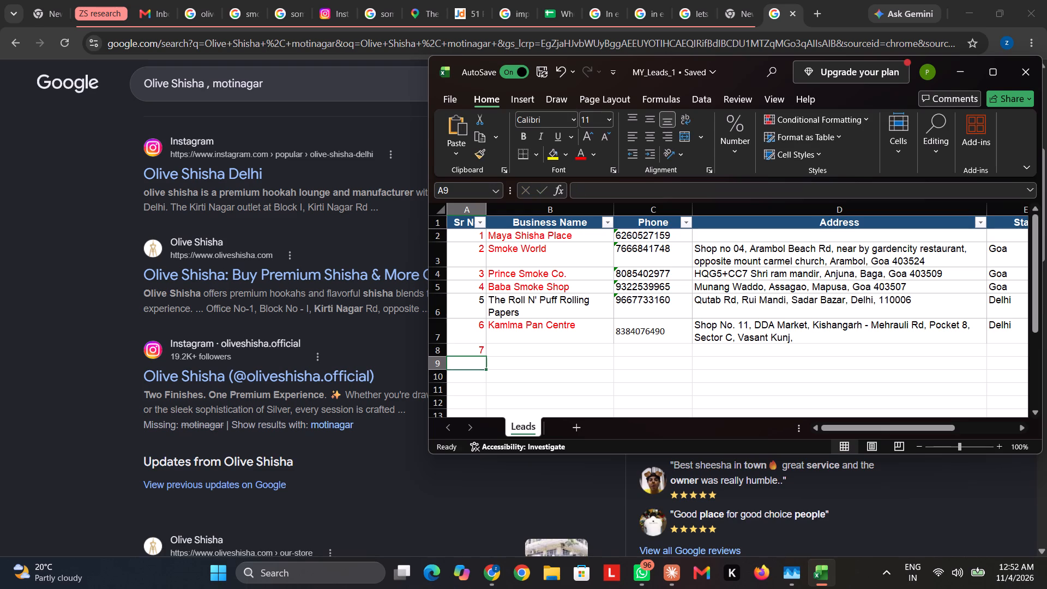
Enter Olive Shisha as the business name for lead 7 in cell B8.
{"action": "key", "text": "Up"}
{"action": "key", "text": "Right"}
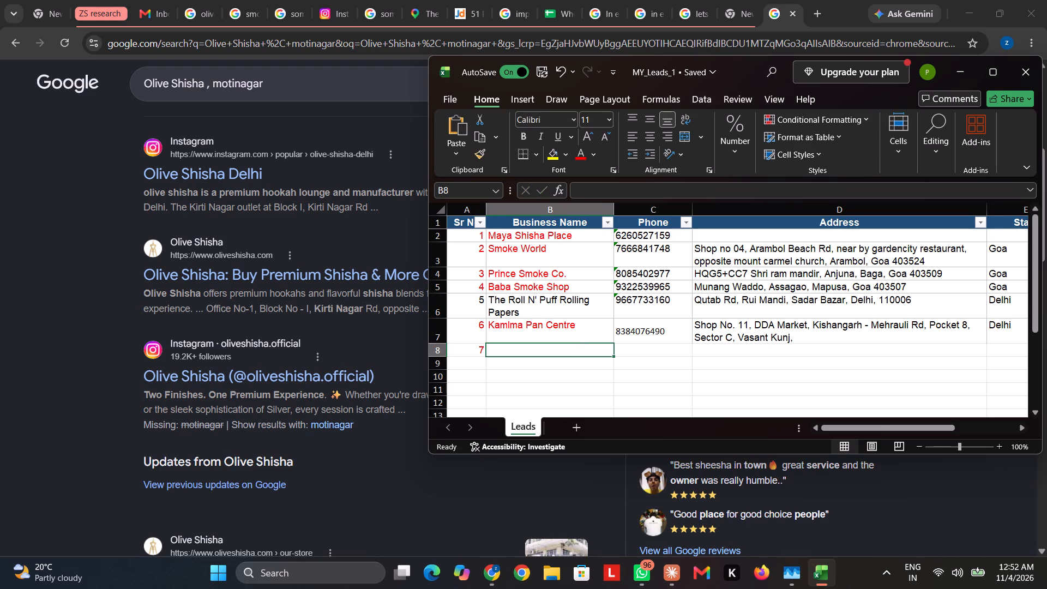
{"action": "type", "text": "live"}
{"action": "key", "text": "space"}
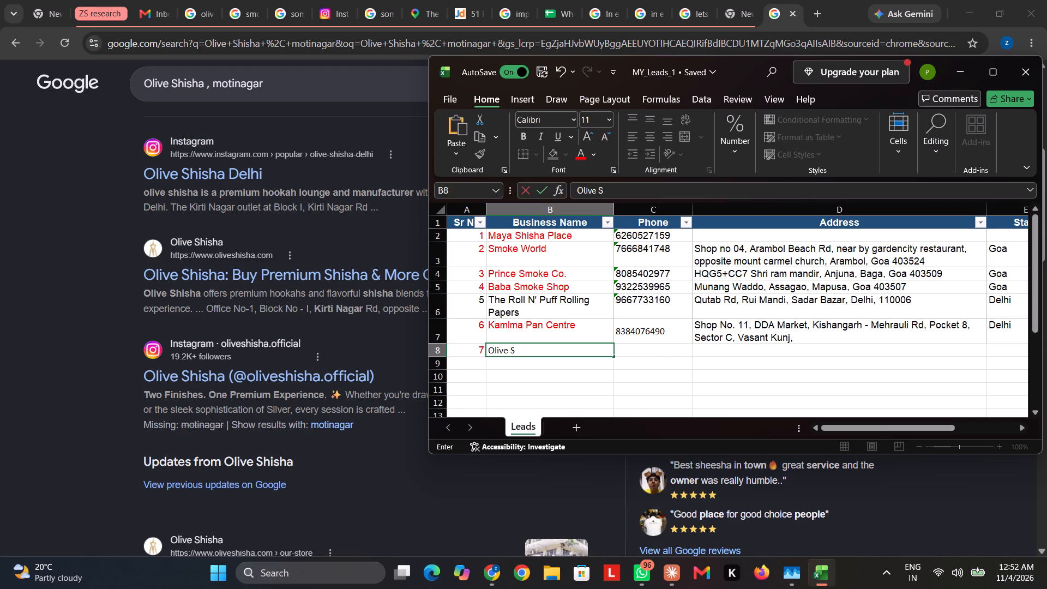
{"action": "type", "text": "hisha"}
{"action": "key", "text": "Right"}
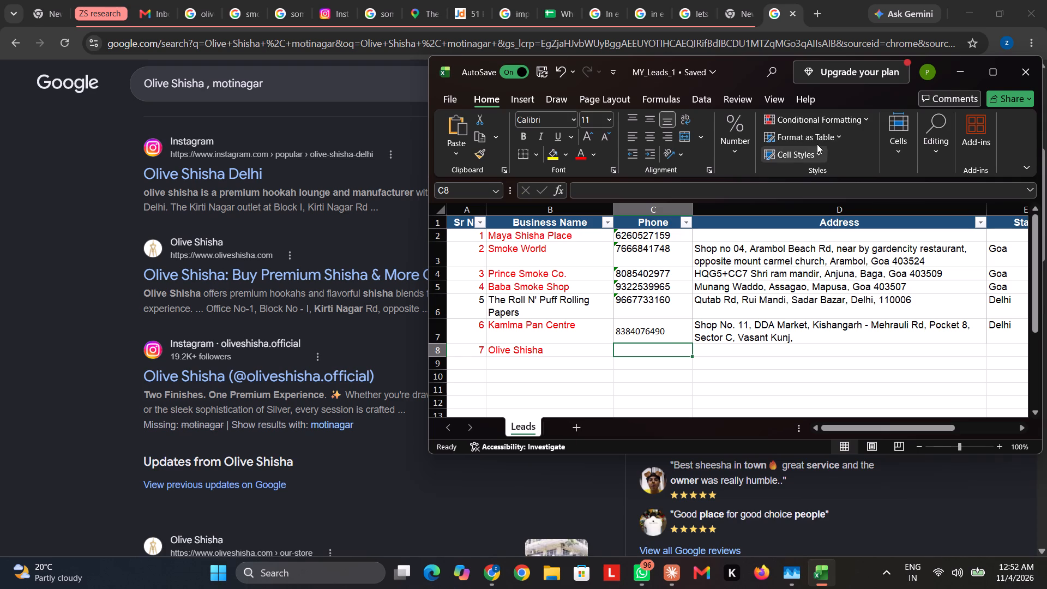
Move the workbook window aside so it no longer covers the store's address and phone in the search results.
{"action": "left_click_drag", "start_coordinate": [731, 66], "coordinate": [621, 79]}
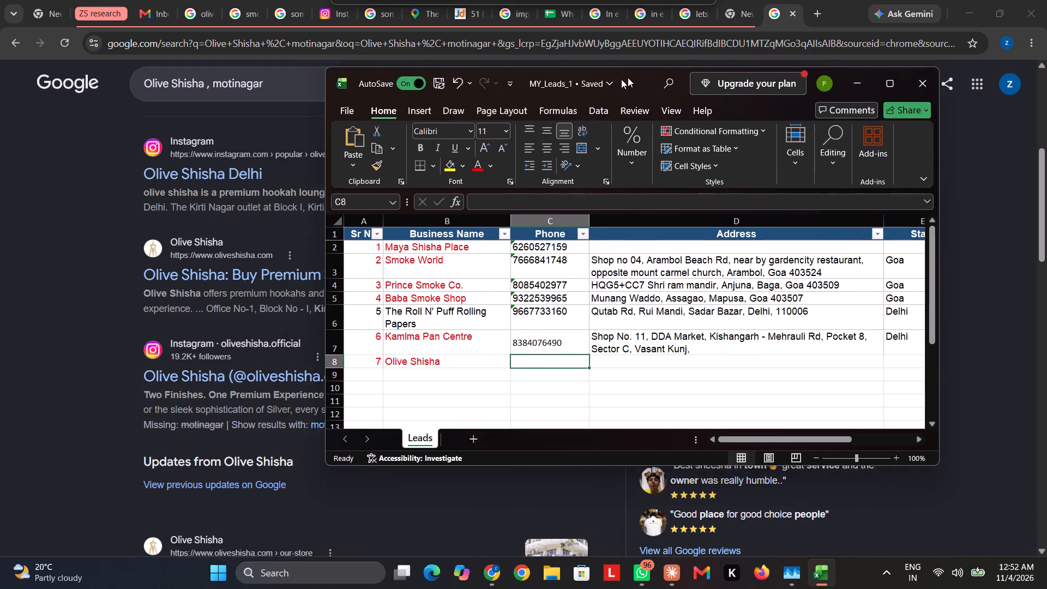
{"action": "left_click_drag", "start_coordinate": [621, 79], "coordinate": [297, 81]}
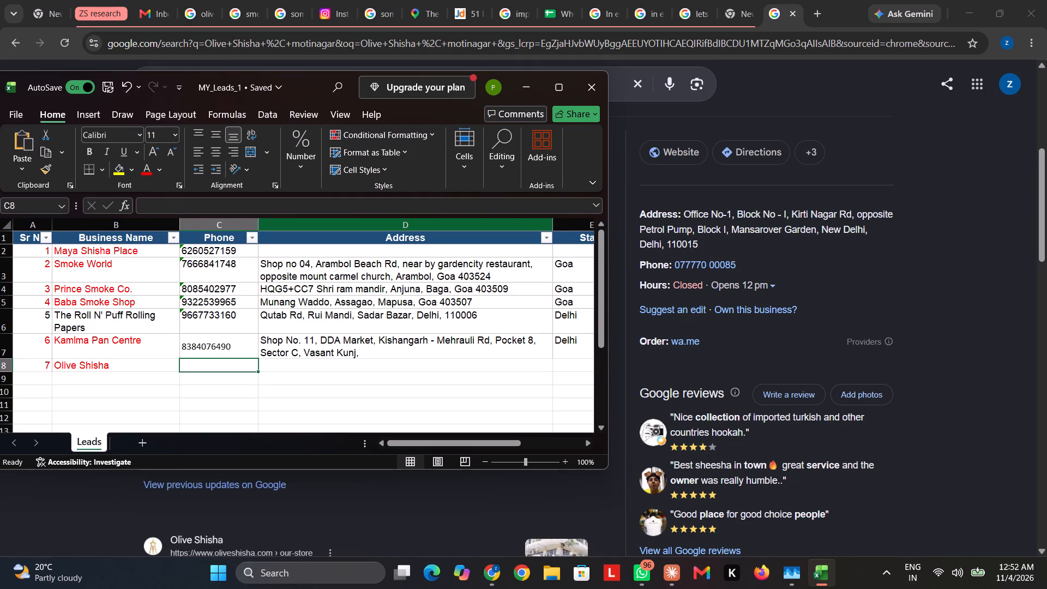
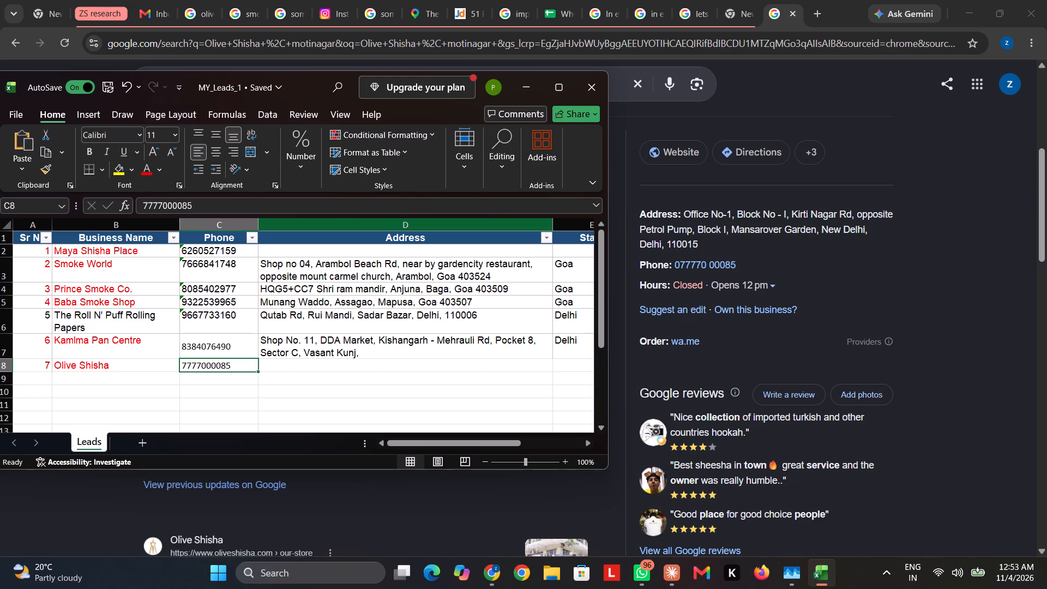
Copy Olive Shisha's full address from the Google search results into Address cell D8 of the MY_Leads_1 workbook.
{"action": "key", "text": "Right"}
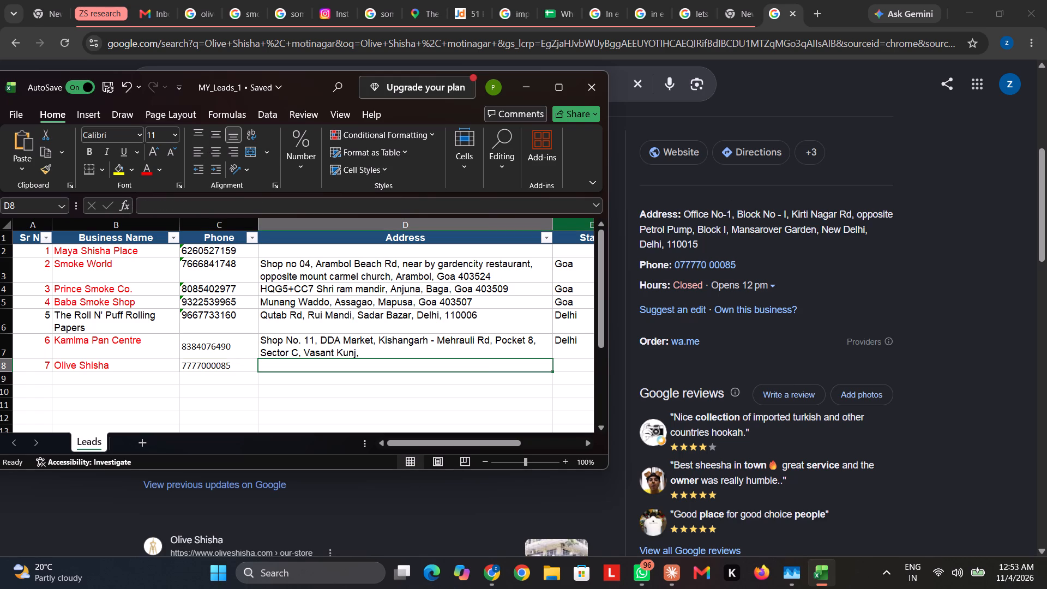
{"action": "left_click_drag", "start_coordinate": [683, 211], "coordinate": [697, 245]}
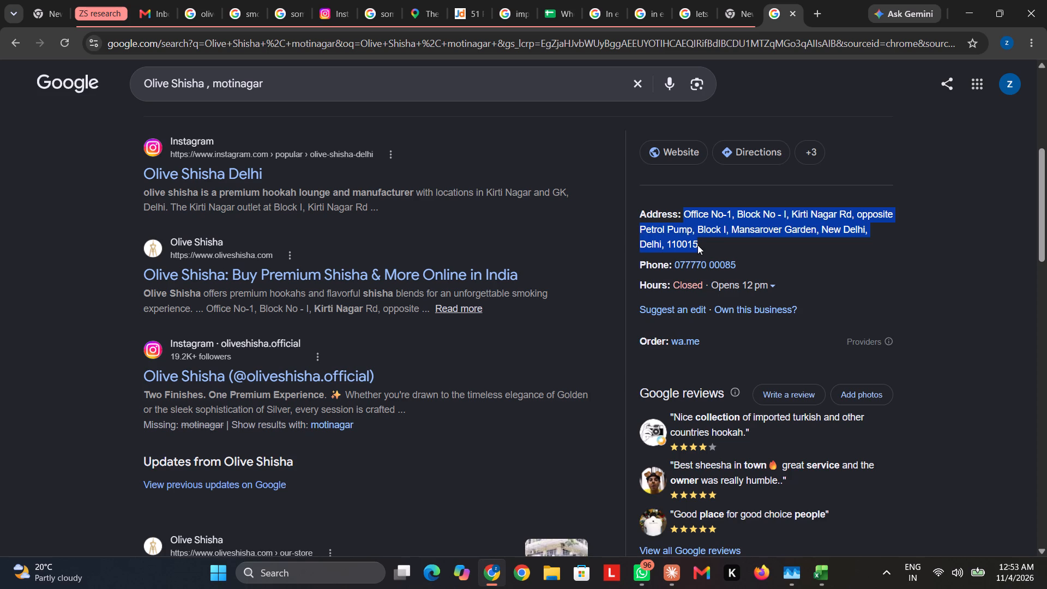
{"action": "key", "text": "ctrl+c"}
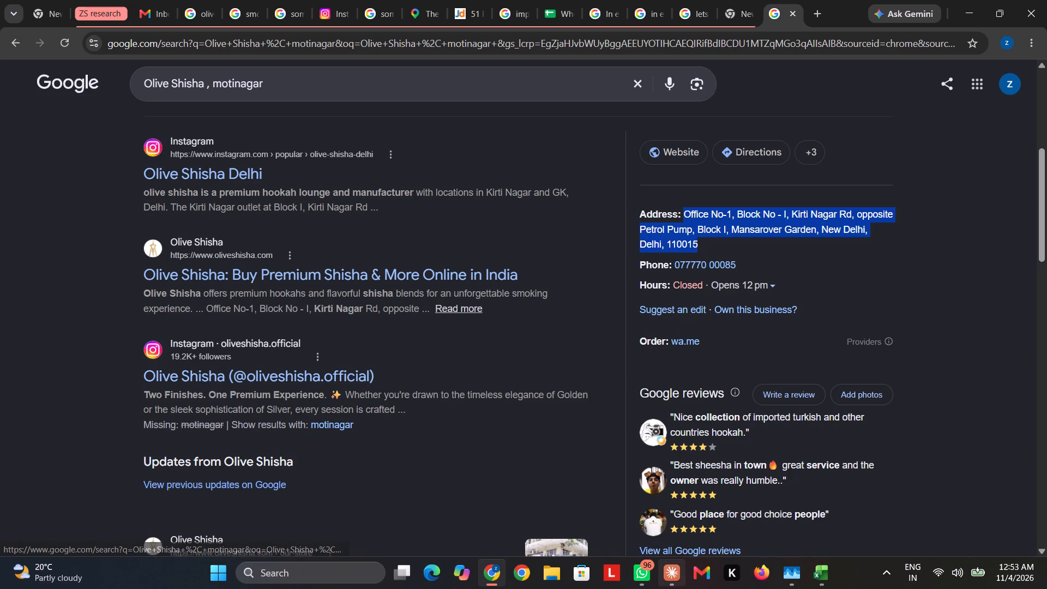
{"action": "left_click", "coordinate": [817, 579]}
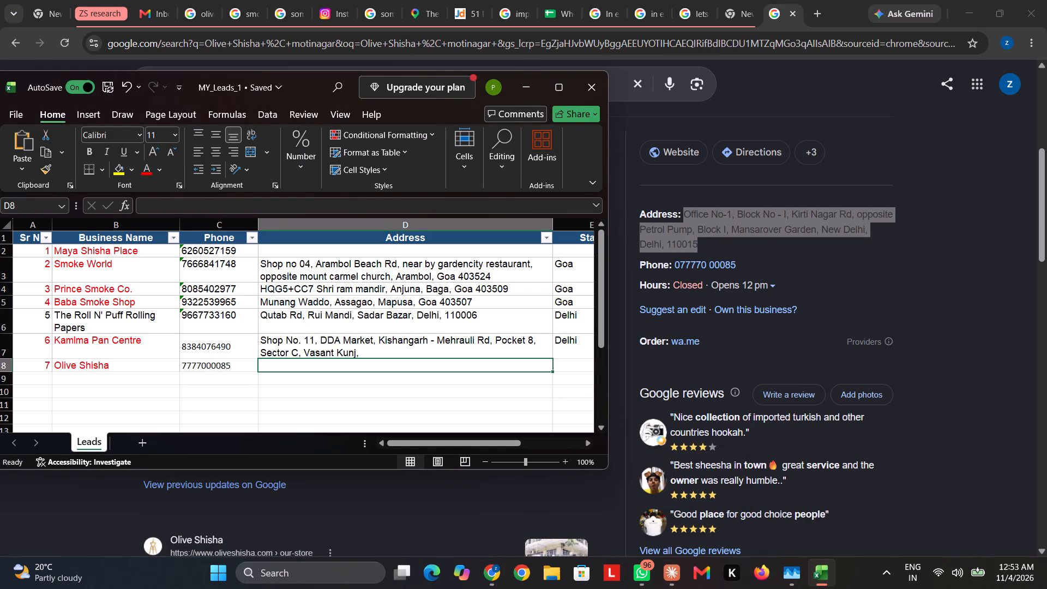
{"action": "double_click", "coordinate": [392, 364]}
{"action": "key", "text": "ctrl+v"}
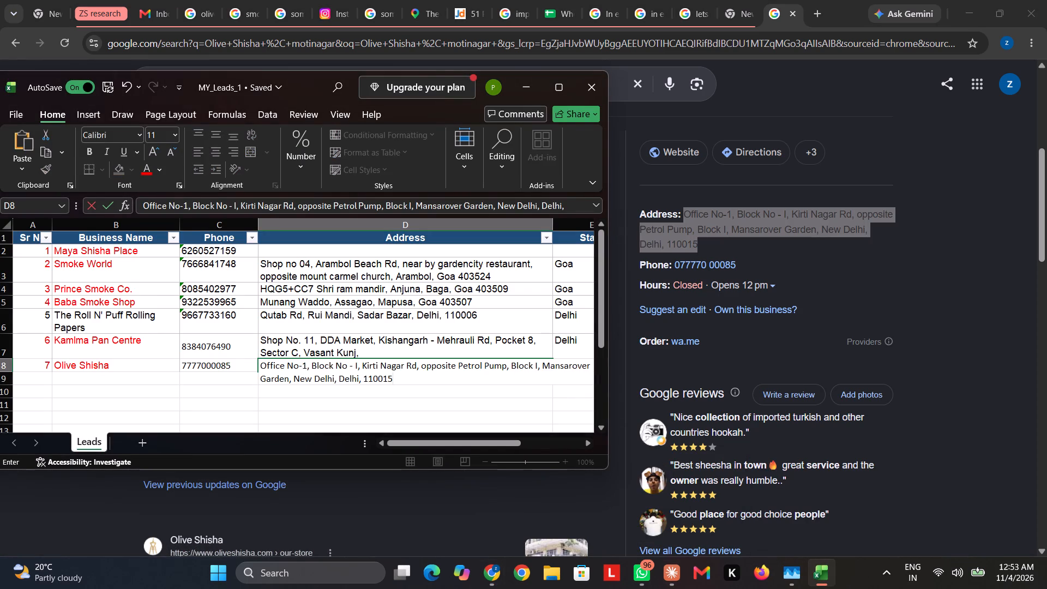
{"action": "left_click_drag", "start_coordinate": [30, 368], "coordinate": [32, 378]}
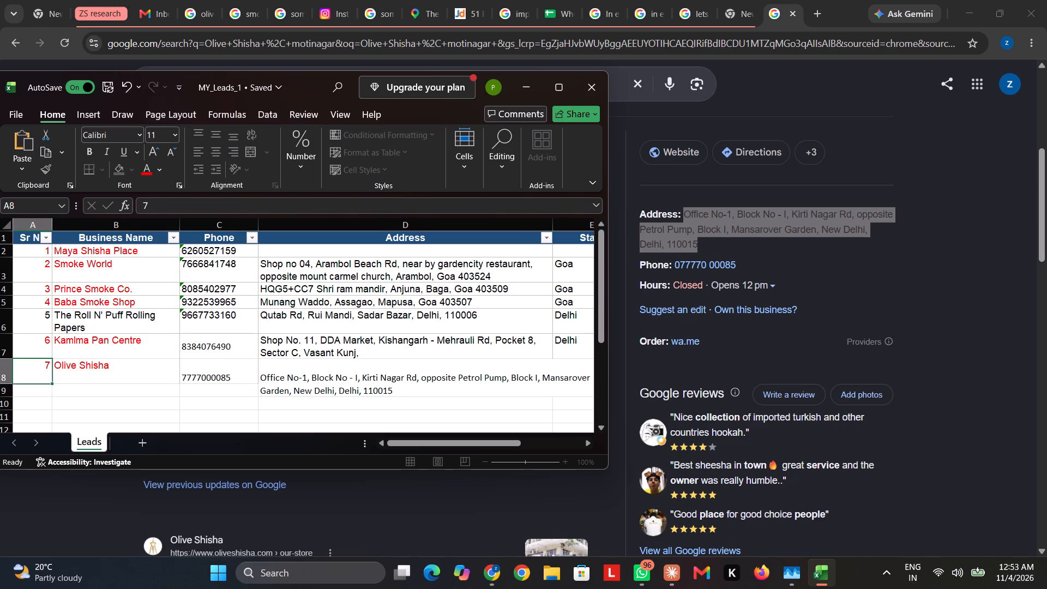
{"action": "left_click_drag", "start_coordinate": [32, 378], "coordinate": [38, 367]}
{"action": "left_click_drag", "start_coordinate": [38, 367], "coordinate": [38, 366]}
Enter Delhi as the state for Olive Shisha in cell E8.
{"action": "left_click", "coordinate": [579, 371]}
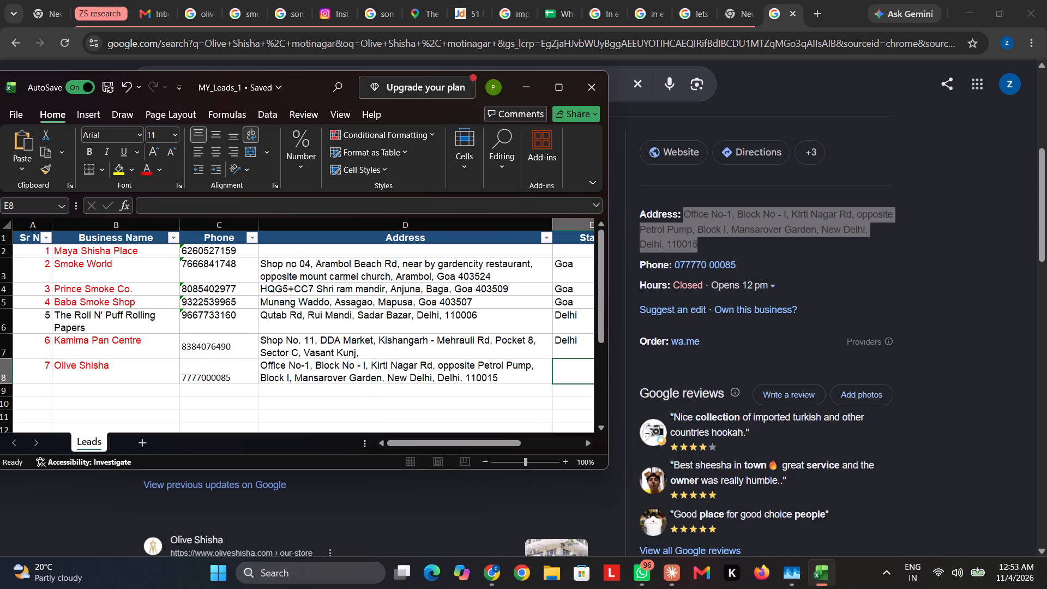
{"action": "double_click", "coordinate": [579, 371]}
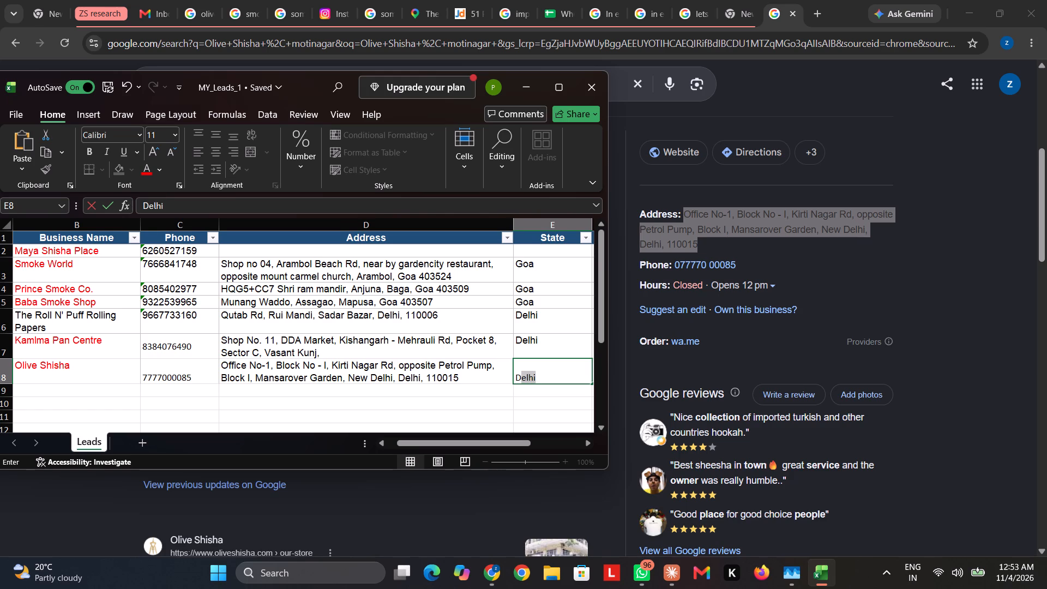
{"action": "key", "text": "Return"}
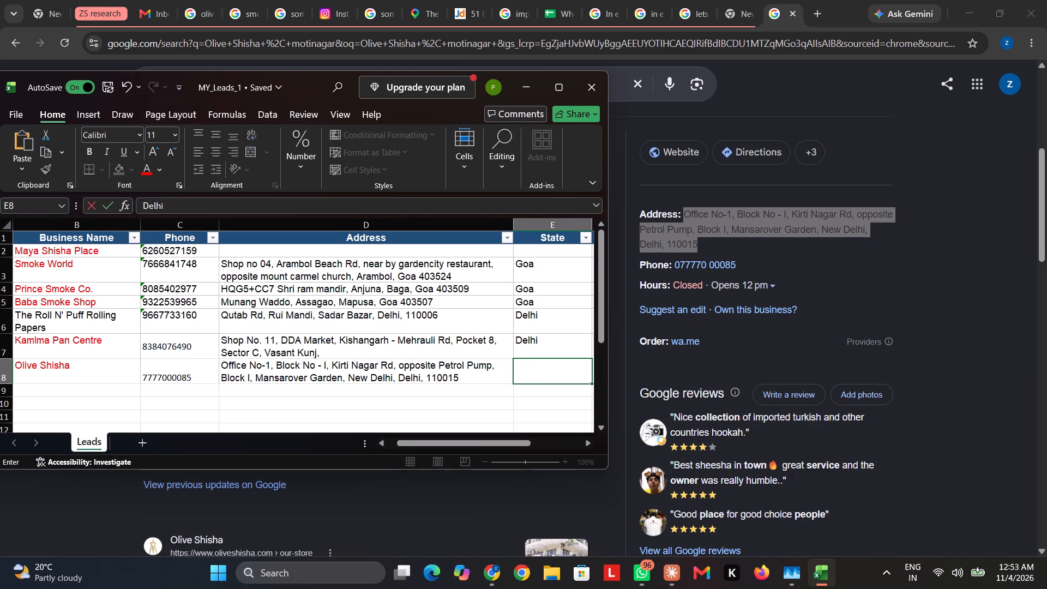
Enter New as the status for Olive Shisha in cell F8.
{"action": "scroll", "coordinate": [487, 360], "scroll_direction": "left", "scroll_amount": 2}
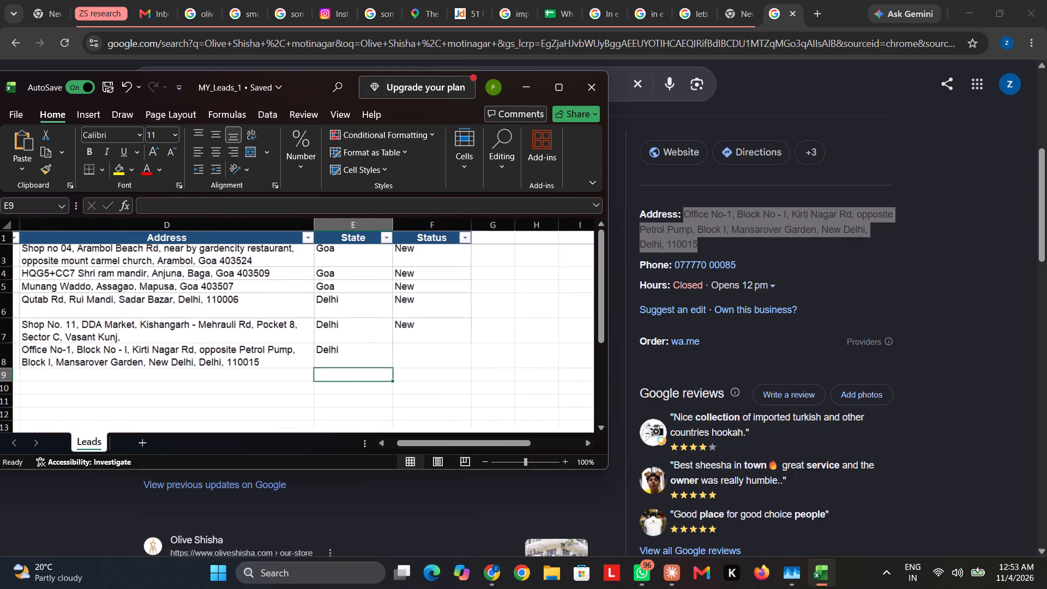
{"action": "scroll", "coordinate": [487, 360], "scroll_direction": "right", "scroll_amount": 3}
{"action": "scroll", "coordinate": [487, 360], "scroll_direction": "left", "scroll_amount": 2}
{"action": "left_click", "coordinate": [331, 350]}
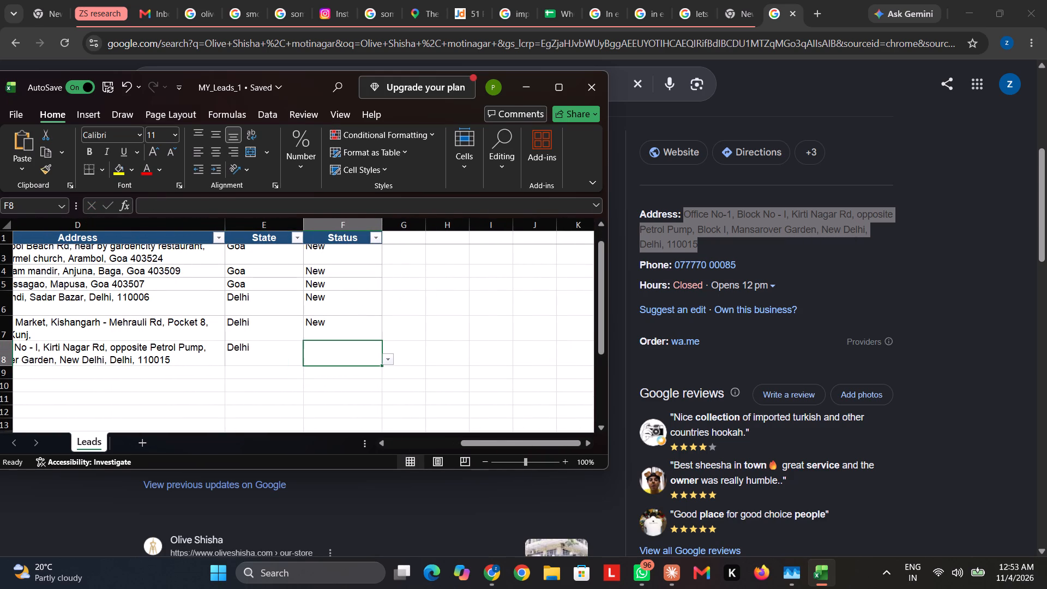
{"action": "type", "text": "ew"}
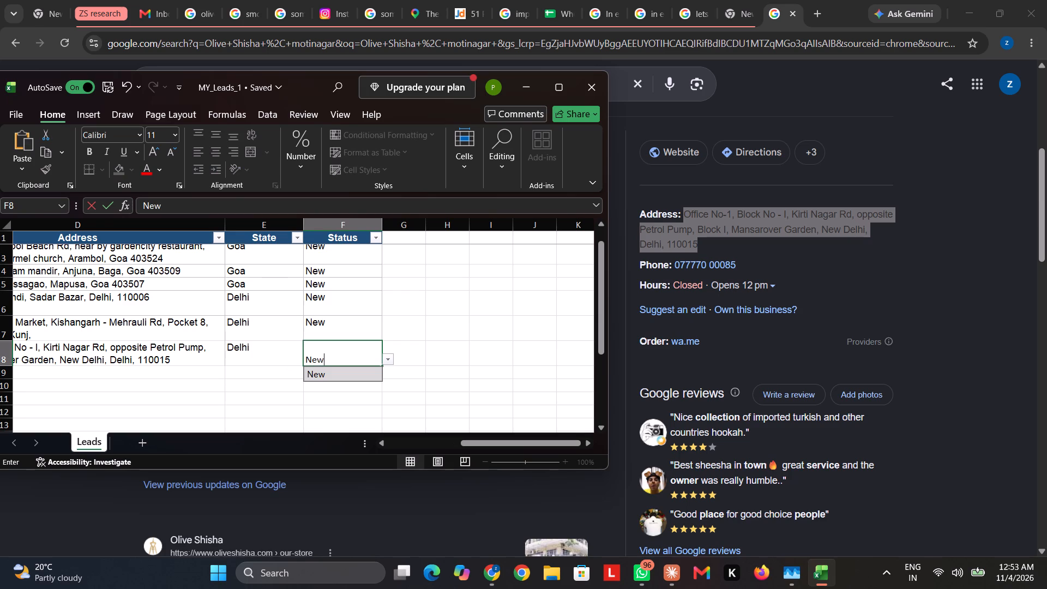
{"action": "key", "text": "Return"}
Change the font colour of Olive Shisha's serial number and business name in cells A8 and B8 to black.
{"action": "scroll", "coordinate": [267, 338], "scroll_direction": "right", "scroll_amount": 6}
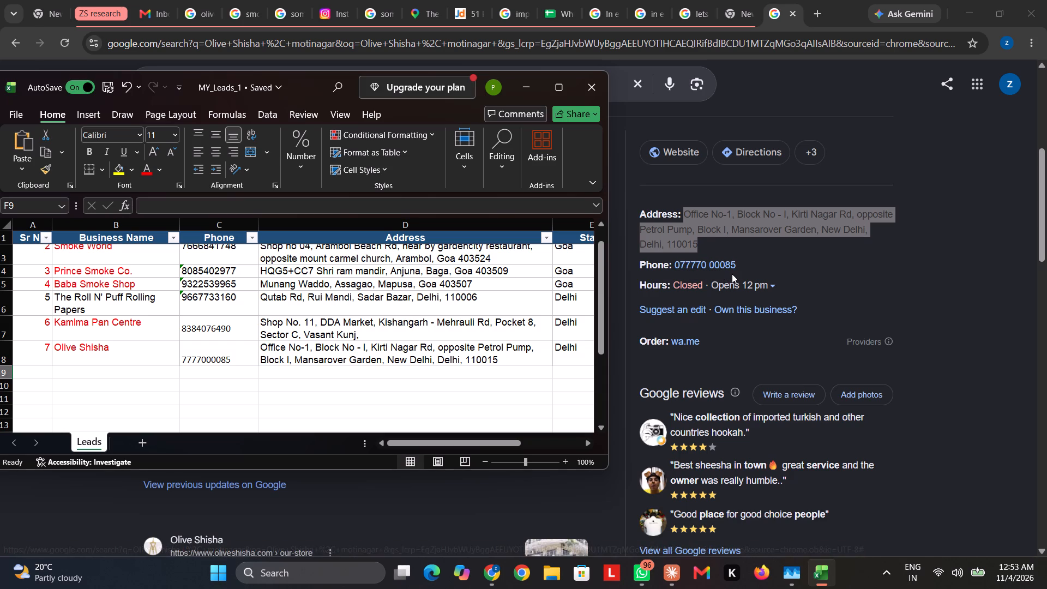
{"action": "double_click", "coordinate": [41, 346]}
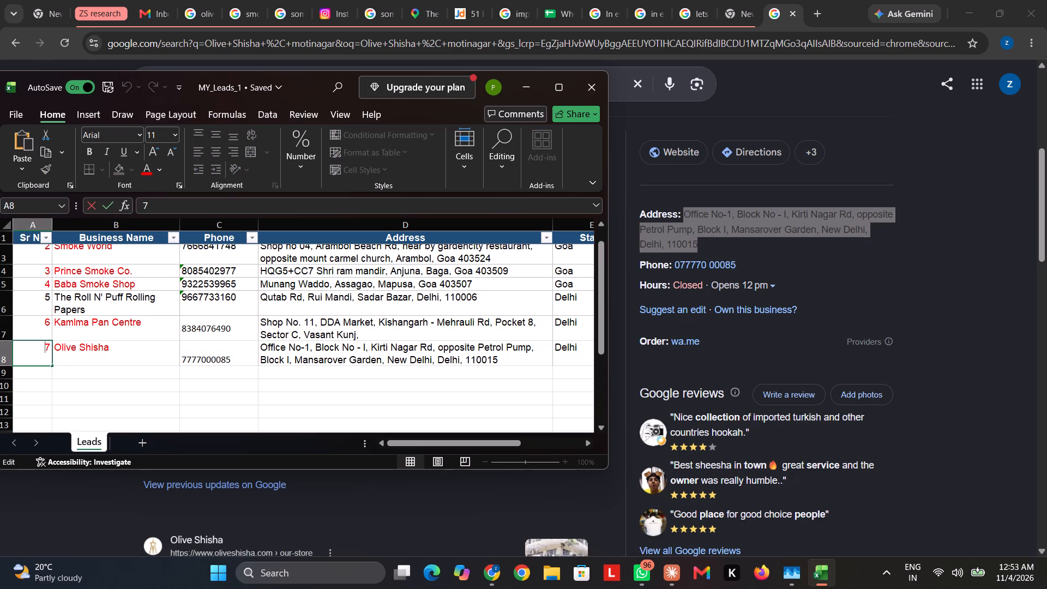
{"action": "left_click", "coordinate": [157, 166]}
{"action": "left_click", "coordinate": [153, 214]}
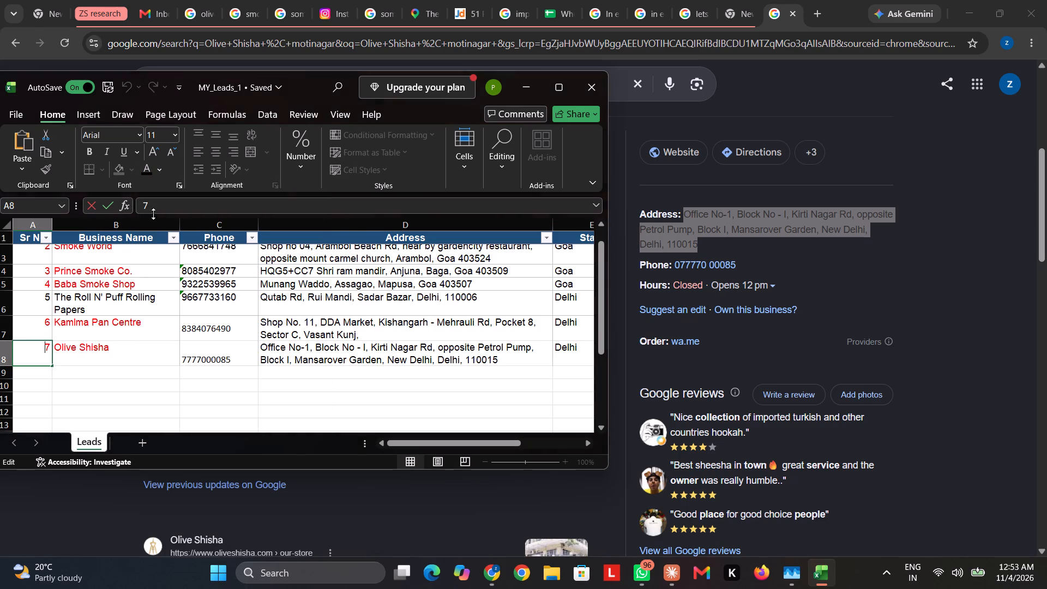
{"action": "left_click_drag", "start_coordinate": [55, 348], "coordinate": [50, 347]}
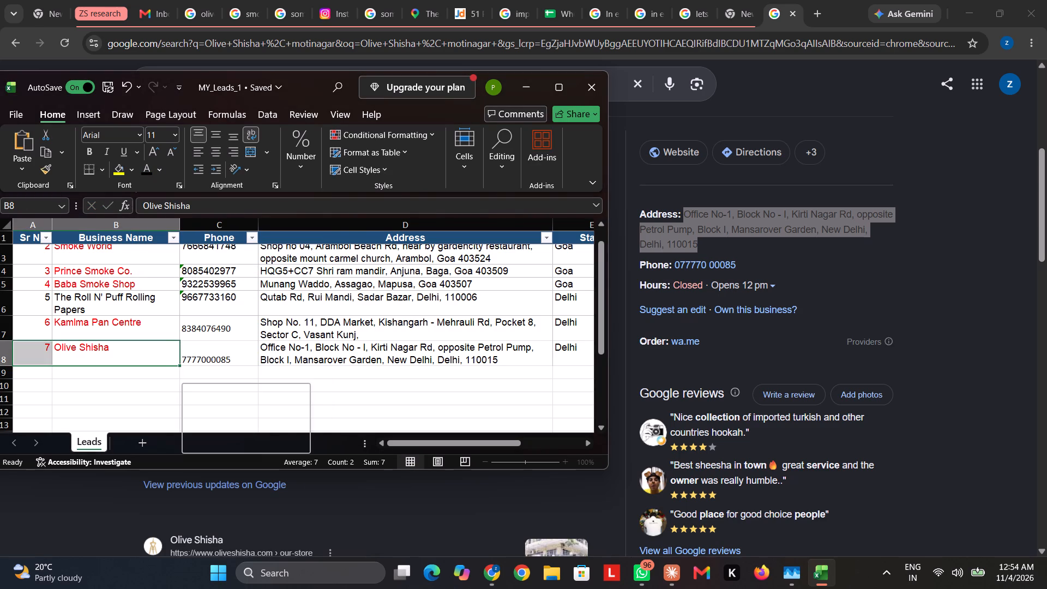
{"action": "left_click", "coordinate": [50, 347]}
{"action": "left_click", "coordinate": [149, 170]}
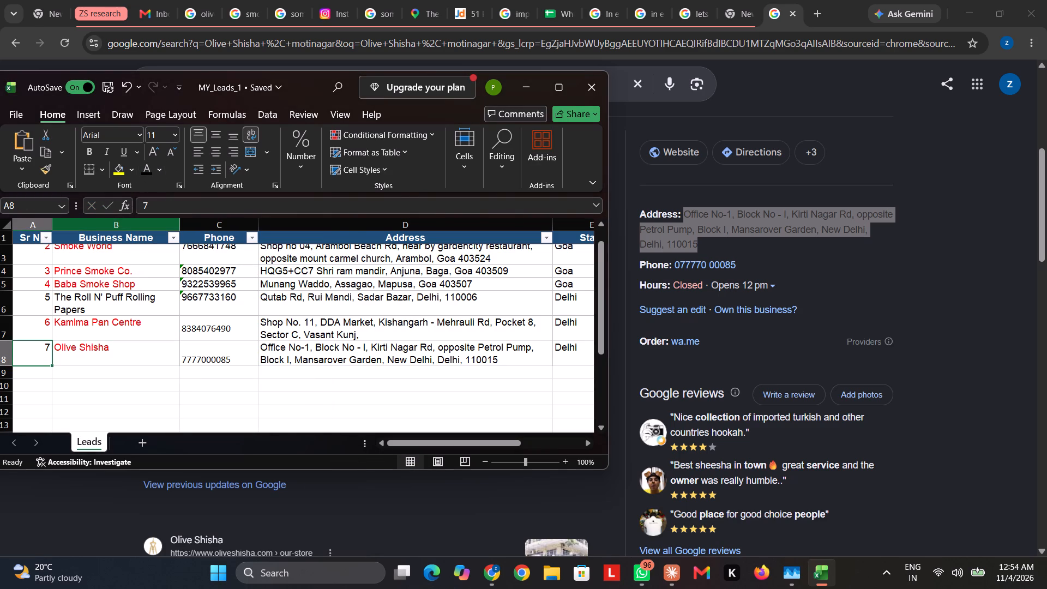
{"action": "left_click", "coordinate": [100, 346]}
{"action": "left_click", "coordinate": [147, 168]}
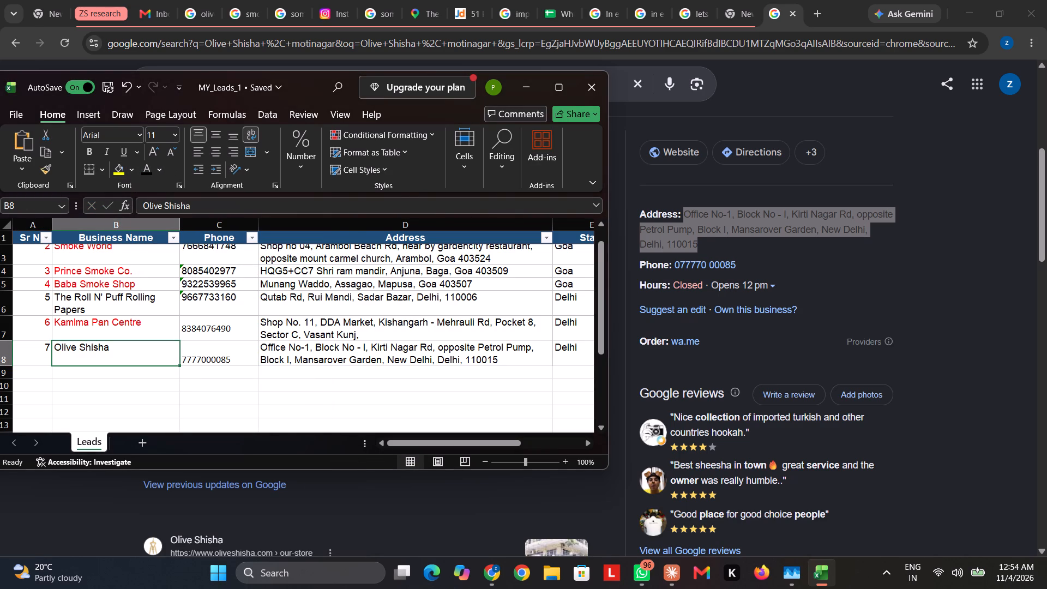
Enter serial number 8 in cell A9 for the next lead and make its font colour black.
{"action": "left_click", "coordinate": [37, 373]}
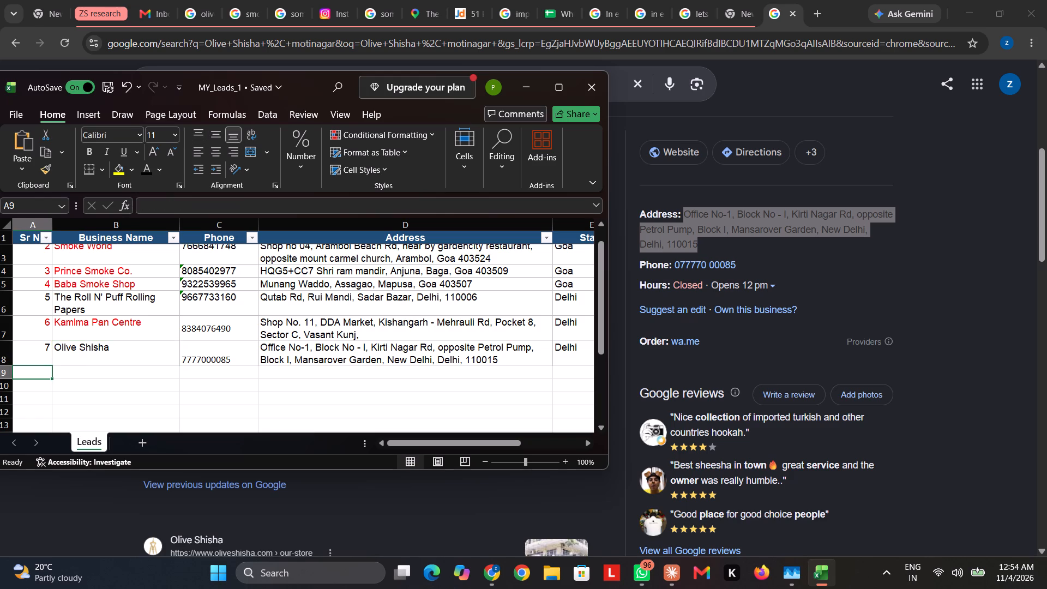
{"action": "double_click", "coordinate": [37, 373]}
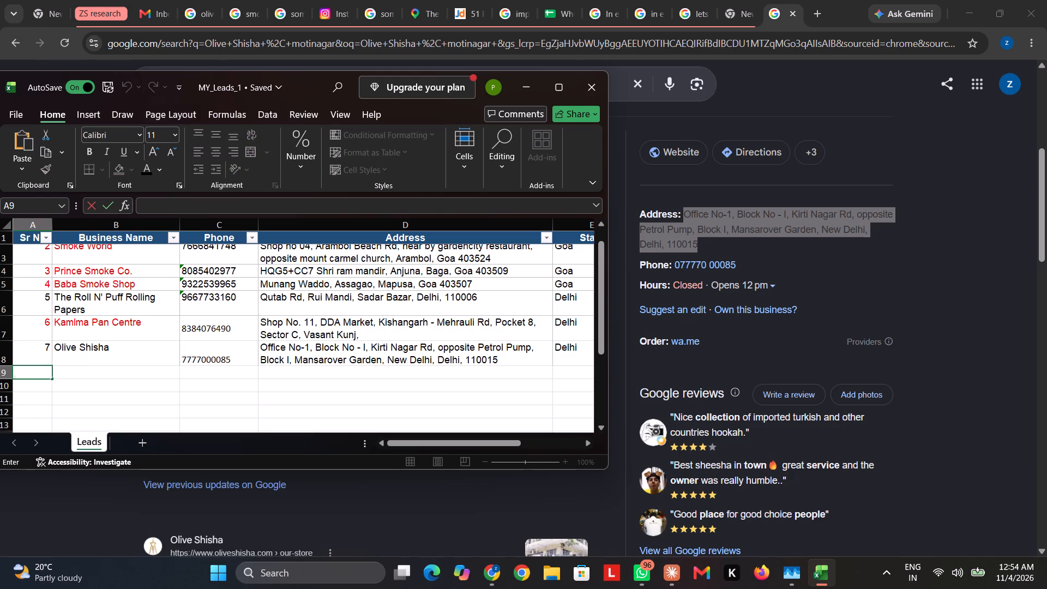
{"action": "key", "text": "8"}
{"action": "key", "text": "Right"}
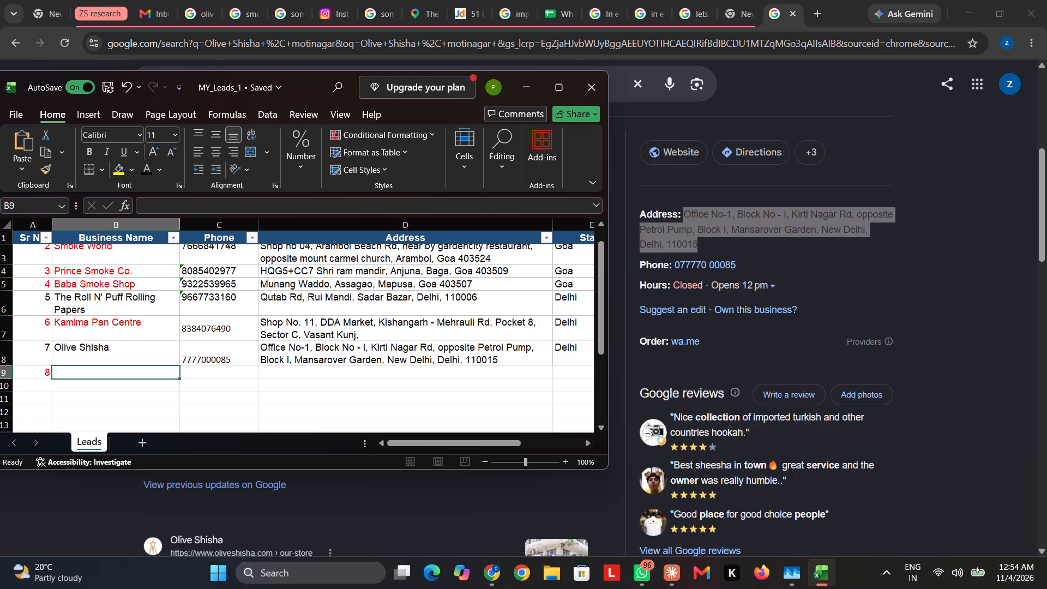
{"action": "left_click", "coordinate": [37, 373]}
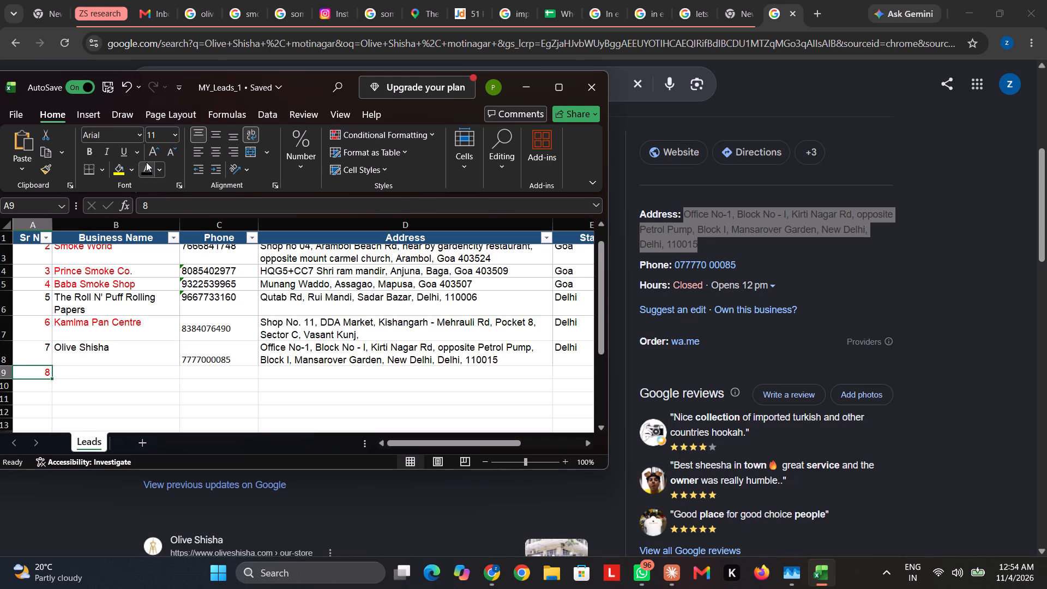
{"action": "left_click", "coordinate": [146, 162]}
{"action": "left_click", "coordinate": [155, 370]}
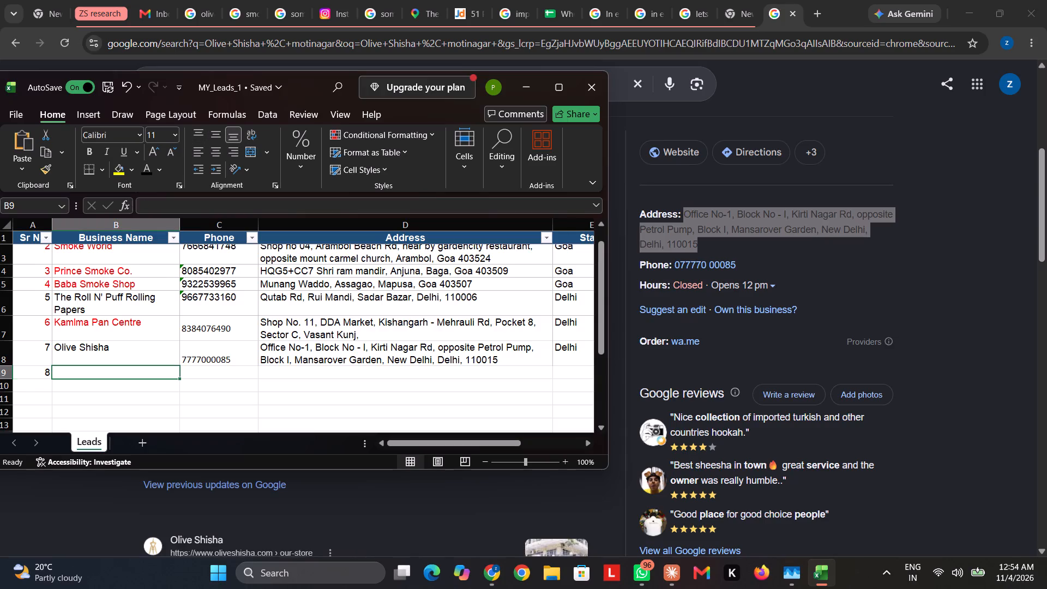
Minimize the workbook, switch to the Chrome tab with the "olive shisha kas shisha" search and copy the name Qash Shisha (Kas Shisha).
{"action": "left_click", "coordinate": [523, 87]}
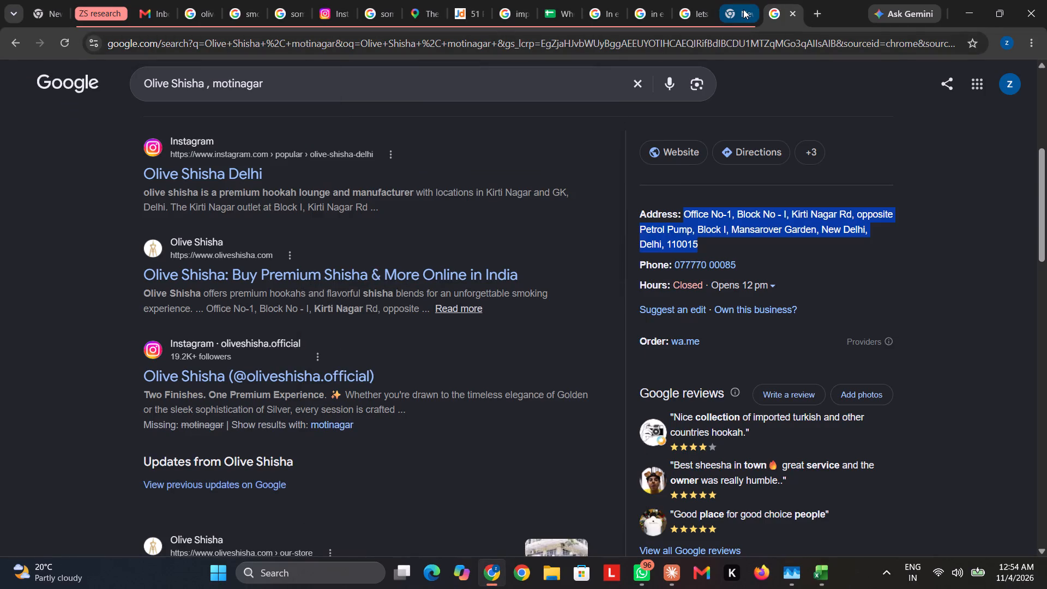
{"action": "left_click", "coordinate": [197, 10]}
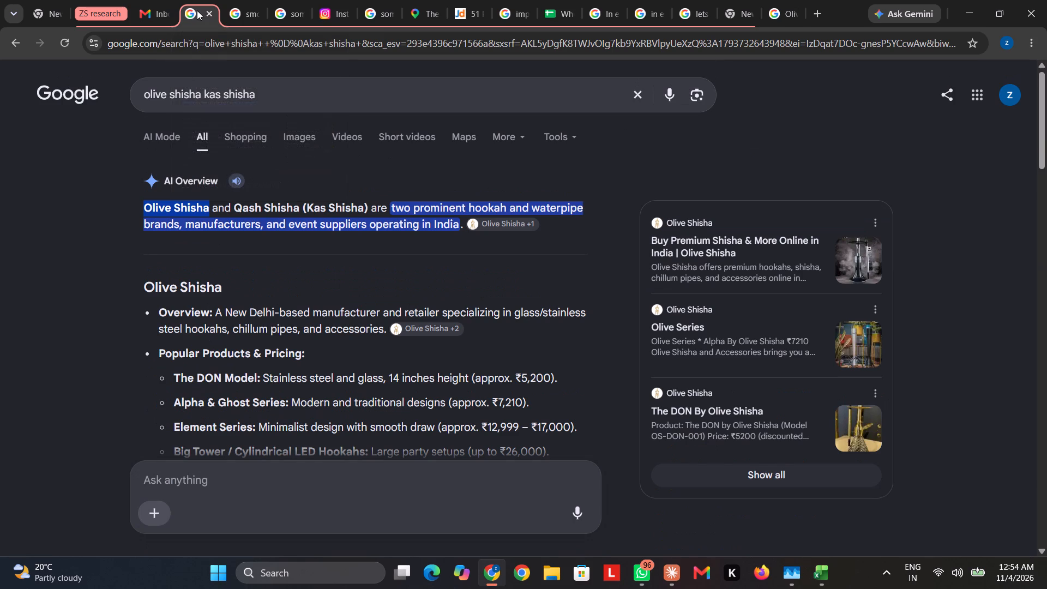
{"action": "scroll", "coordinate": [315, 346], "scroll_direction": "down", "scroll_amount": 2}
{"action": "scroll", "coordinate": [315, 346], "scroll_direction": "up", "scroll_amount": 1}
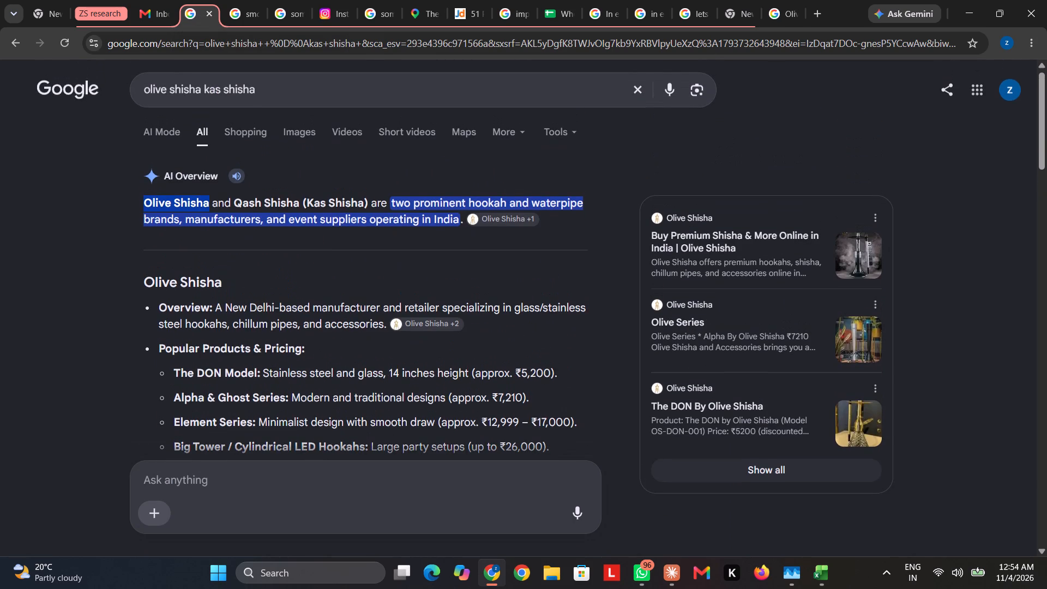
{"action": "left_click_drag", "start_coordinate": [233, 198], "coordinate": [308, 199]}
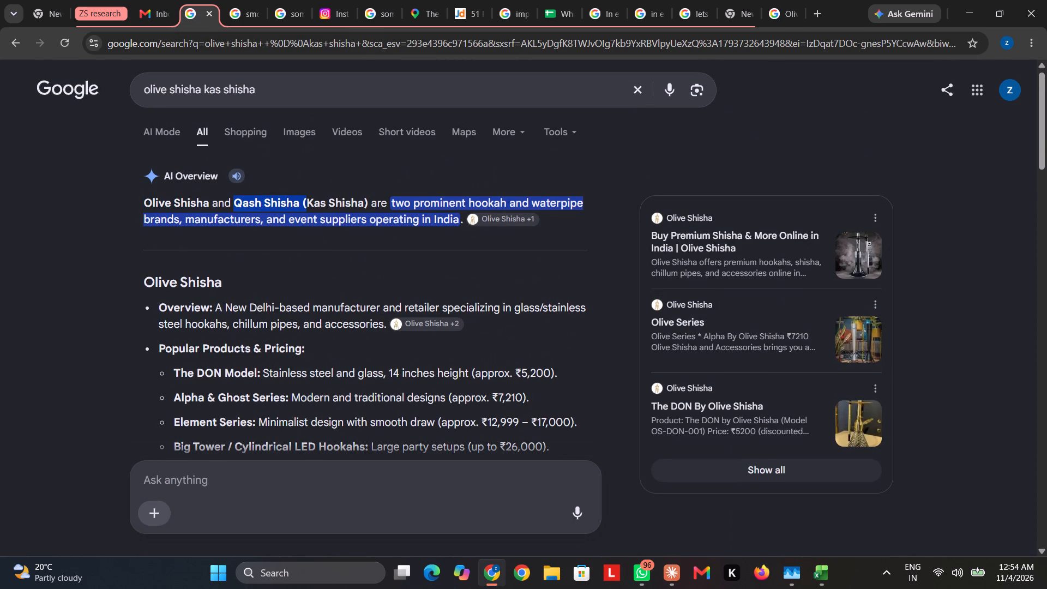
{"action": "left_click_drag", "start_coordinate": [308, 199], "coordinate": [365, 206]}
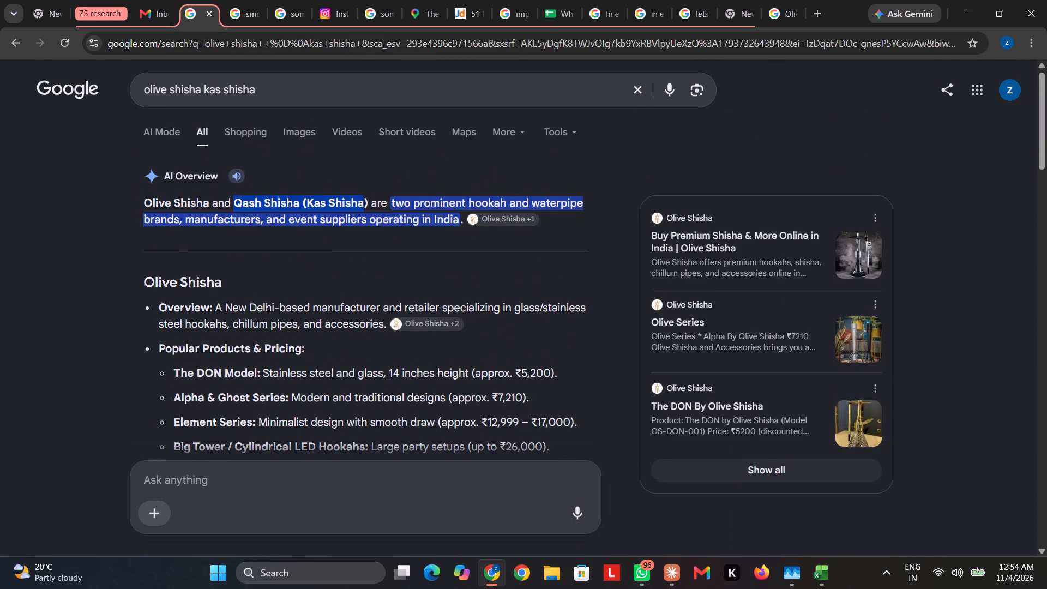
{"action": "key", "text": "ctrl+c"}
{"action": "left_click", "coordinate": [365, 206]}
{"action": "left_click", "coordinate": [398, 253]}
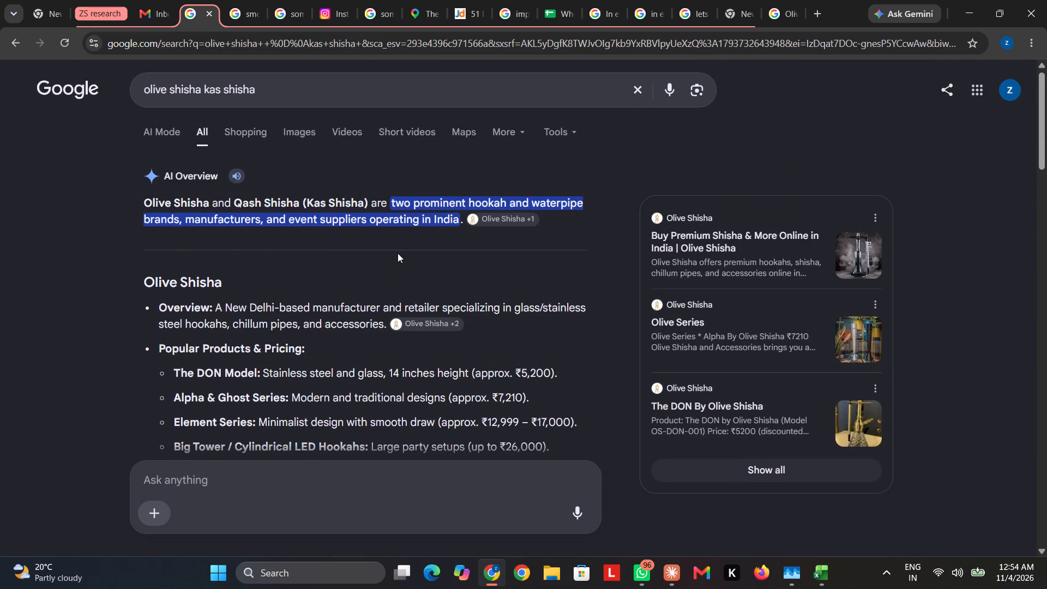
Look through the "olive shisha kas shisha" search results and AI overview for business details on Qash Shisha.
{"action": "scroll", "coordinate": [397, 358], "scroll_direction": "down", "scroll_amount": 7}
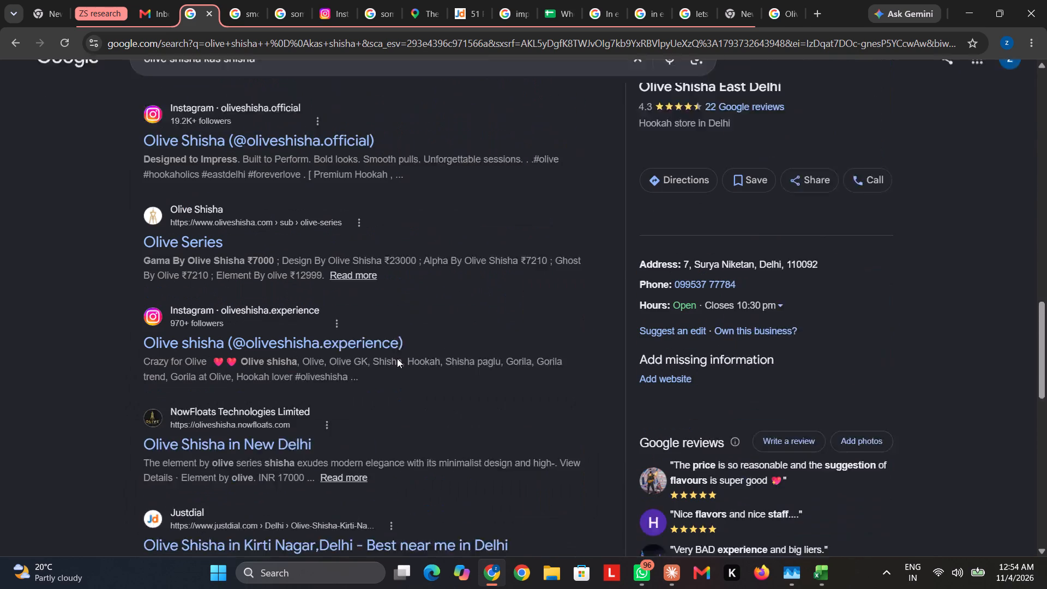
{"action": "scroll", "coordinate": [397, 358], "scroll_direction": "down", "scroll_amount": 6}
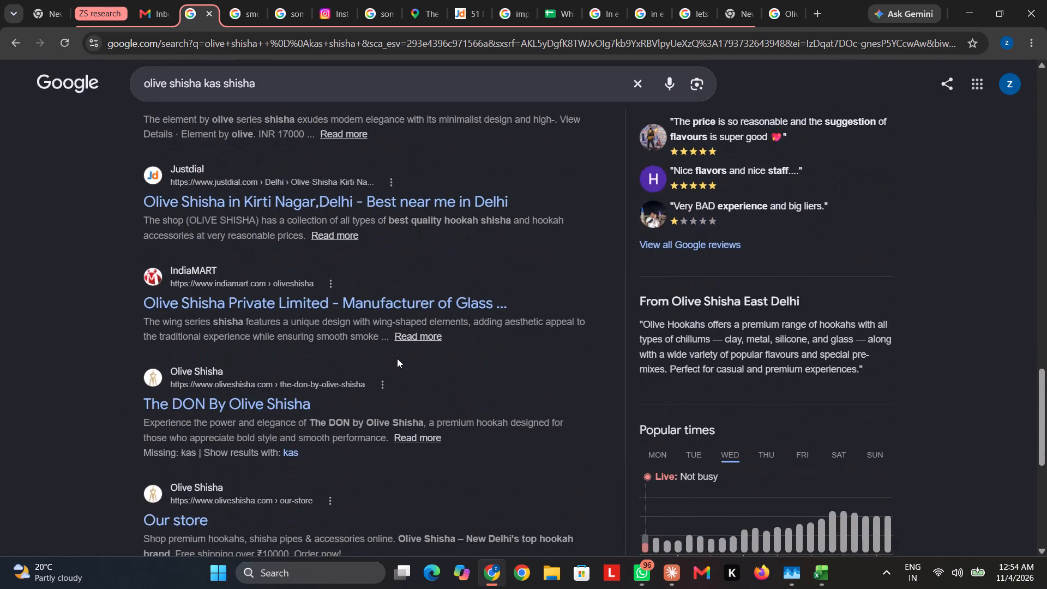
{"action": "scroll", "coordinate": [397, 358], "scroll_direction": "down", "scroll_amount": 4}
{"action": "scroll", "coordinate": [397, 358], "scroll_direction": "up", "scroll_amount": 5}
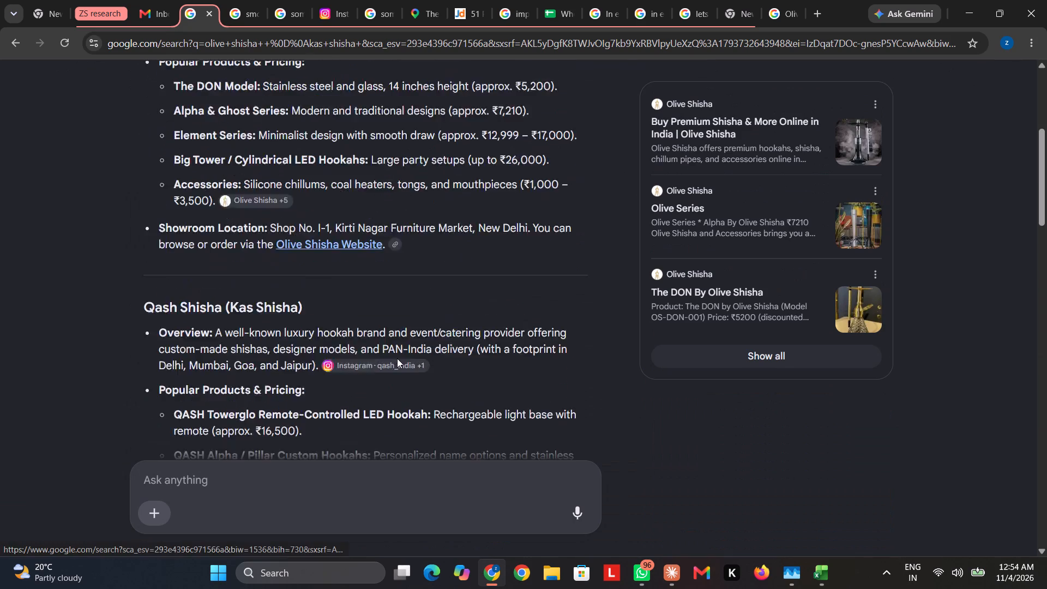
In the tab with the "Olive Shisha , motinagar" search, replace the query with "Qash Shisha (Kas Shisha)" and run the search.
{"action": "left_click", "coordinate": [792, 18]}
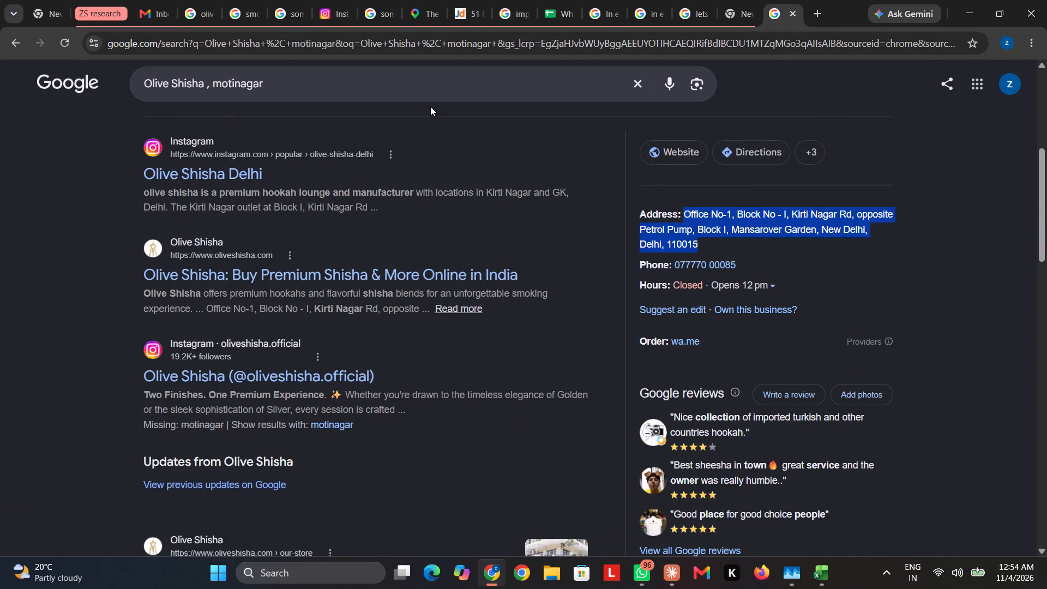
{"action": "left_click_drag", "start_coordinate": [408, 83], "coordinate": [134, 73]}
{"action": "key", "text": "BackSpace"}
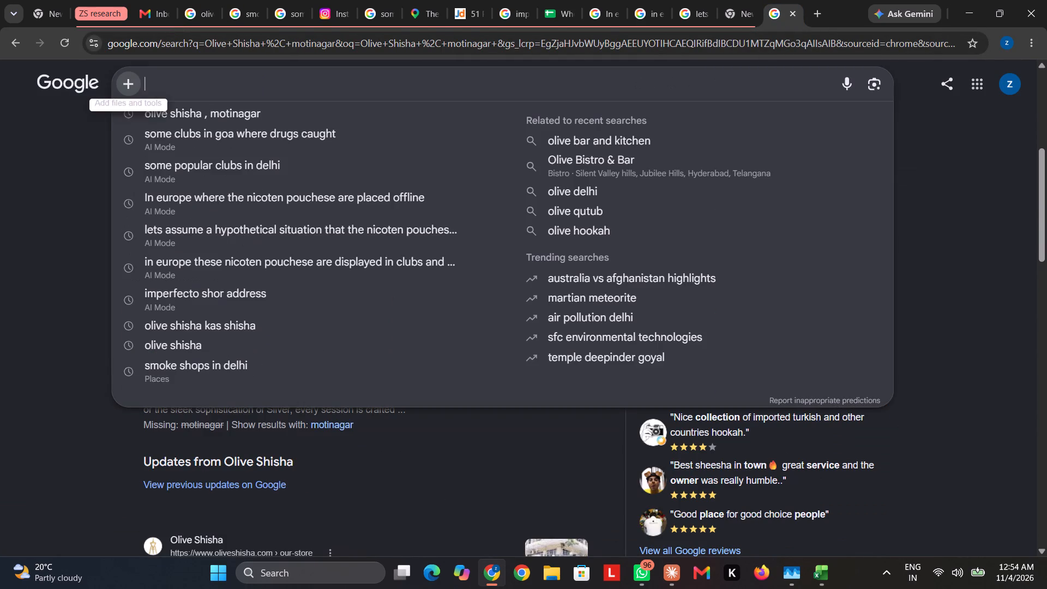
{"action": "key", "text": "ctrl+v"}
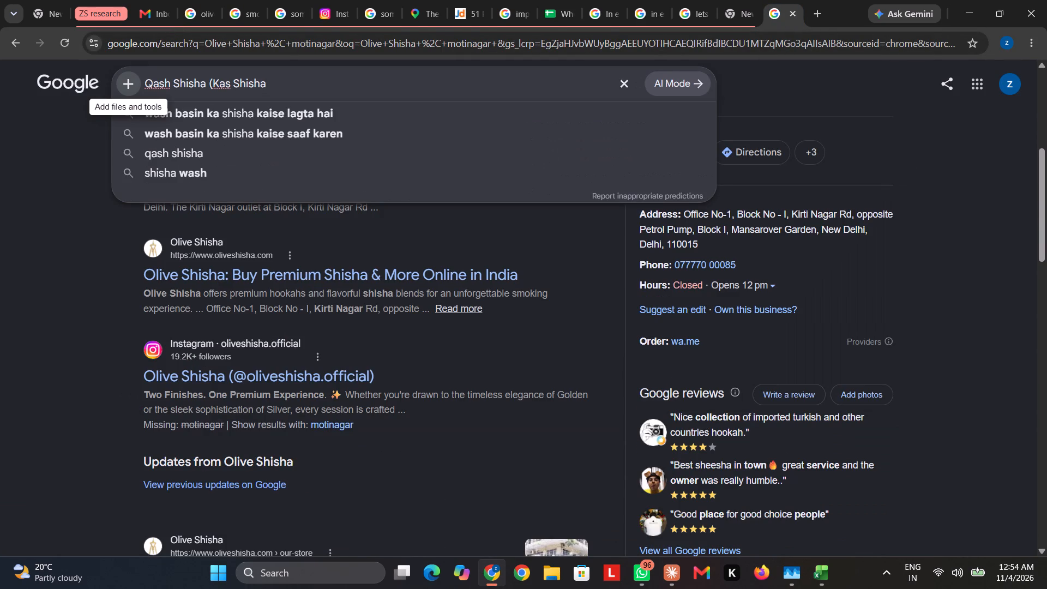
{"action": "key", "text": "shift+parenright"}
{"action": "key", "text": "Return"}
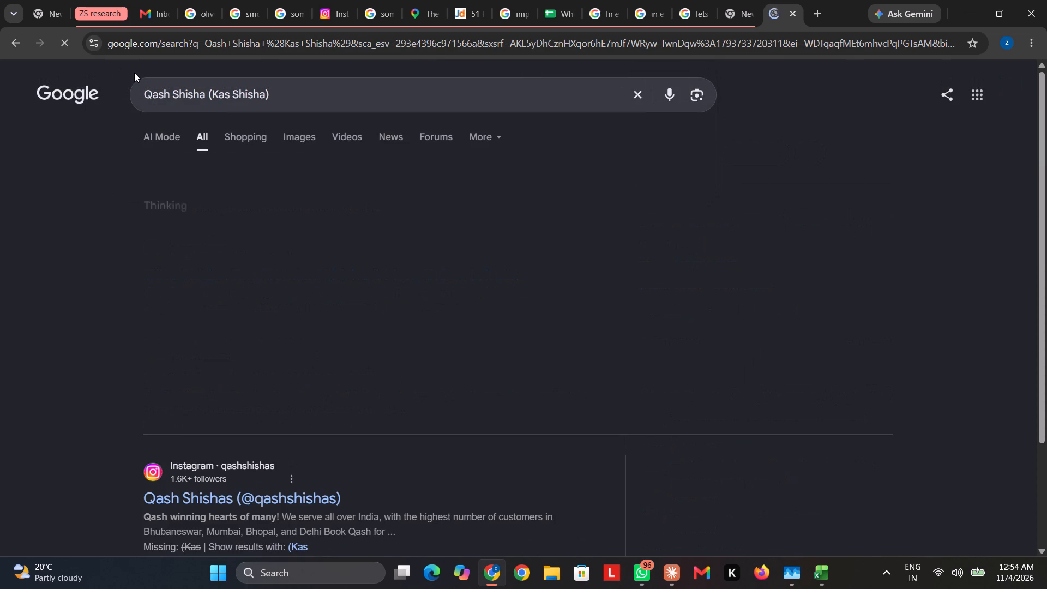
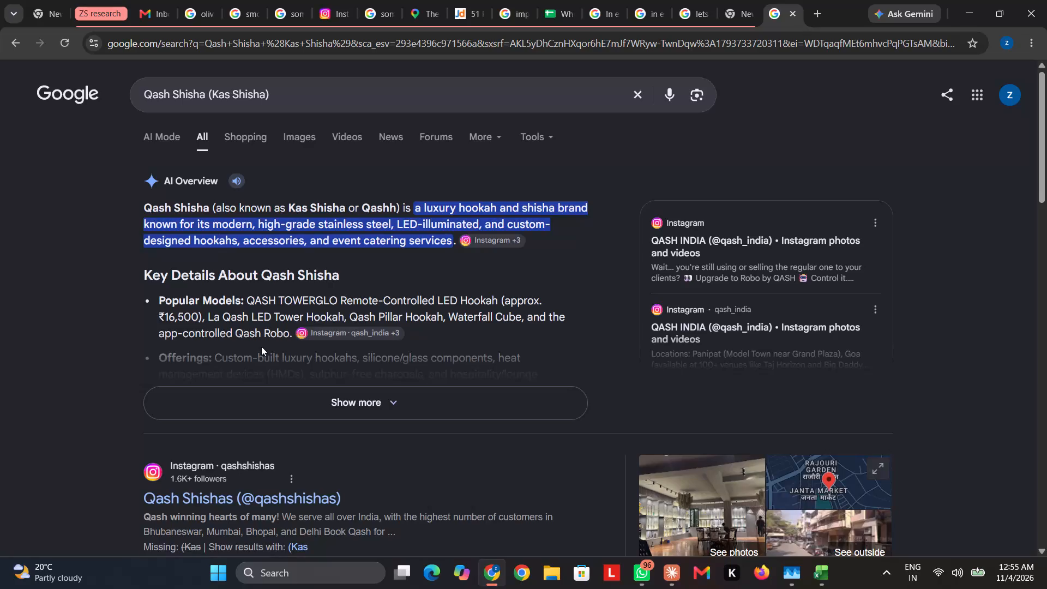
Examine the full AI overview, the search results and the QASH INDIA business listing, including its weekly opening hours.
{"action": "left_click", "coordinate": [263, 391]}
{"action": "scroll", "coordinate": [263, 391], "scroll_direction": "down", "scroll_amount": 1}
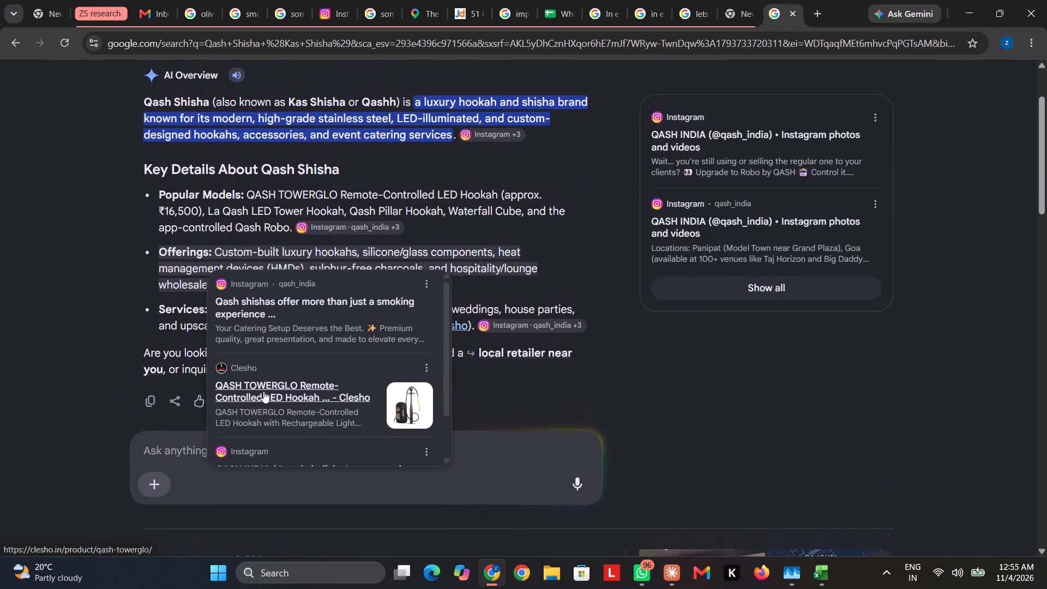
{"action": "scroll", "coordinate": [263, 391], "scroll_direction": "down", "scroll_amount": 1}
{"action": "scroll", "coordinate": [526, 189], "scroll_direction": "up", "scroll_amount": 1}
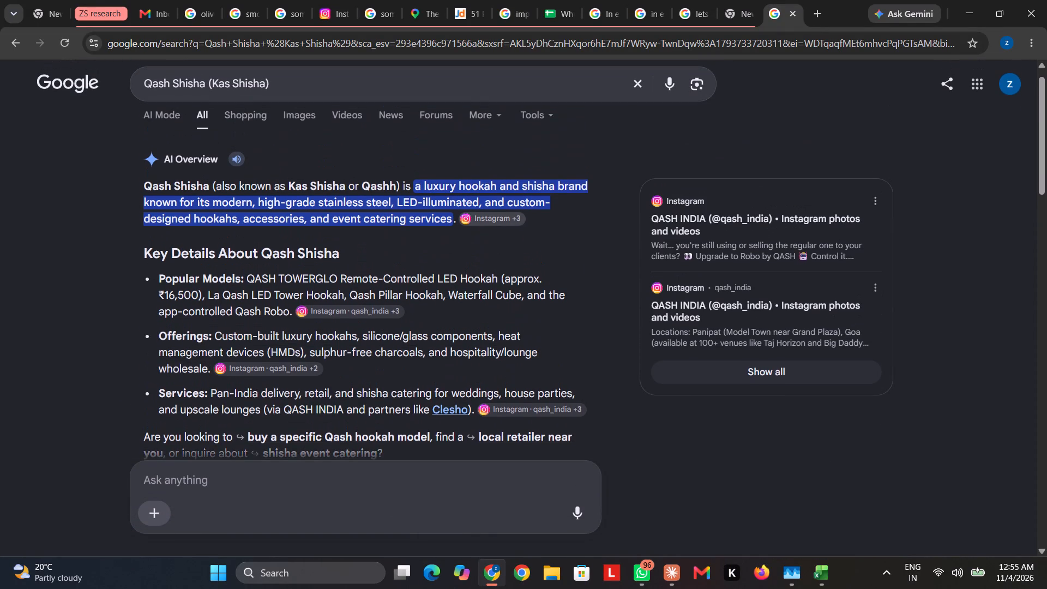
{"action": "scroll", "coordinate": [457, 285], "scroll_direction": "down", "scroll_amount": 1}
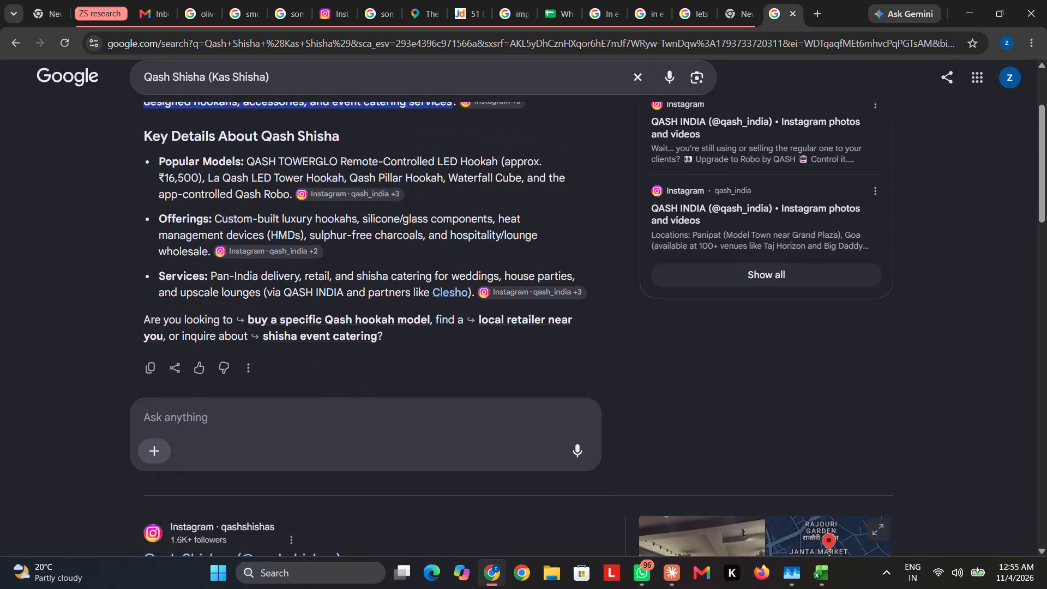
{"action": "scroll", "coordinate": [457, 285], "scroll_direction": "down", "scroll_amount": 5}
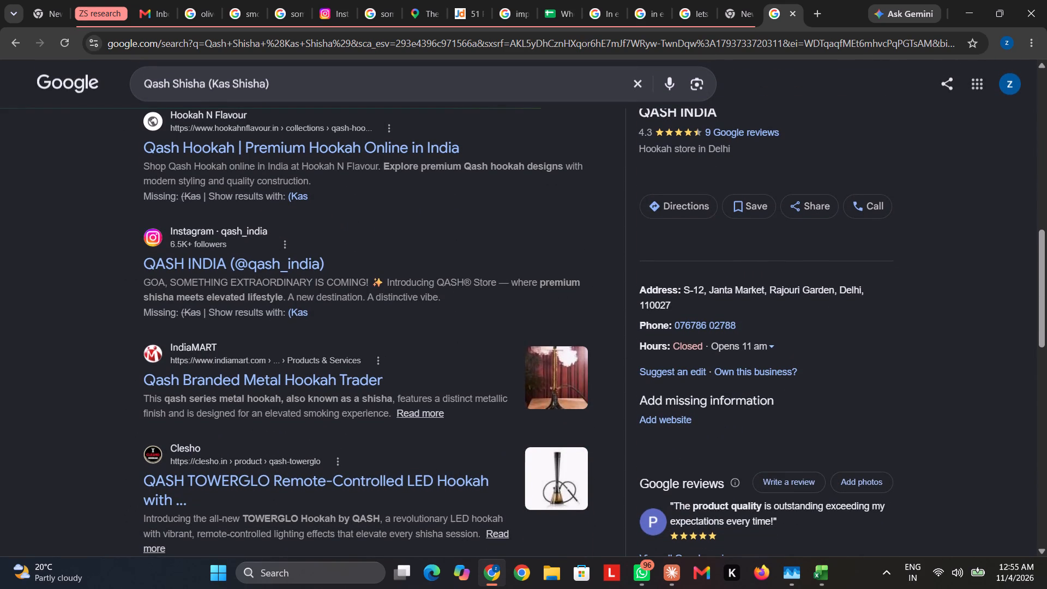
{"action": "scroll", "coordinate": [556, 277], "scroll_direction": "up", "scroll_amount": 3}
{"action": "scroll", "coordinate": [556, 277], "scroll_direction": "down", "scroll_amount": 1}
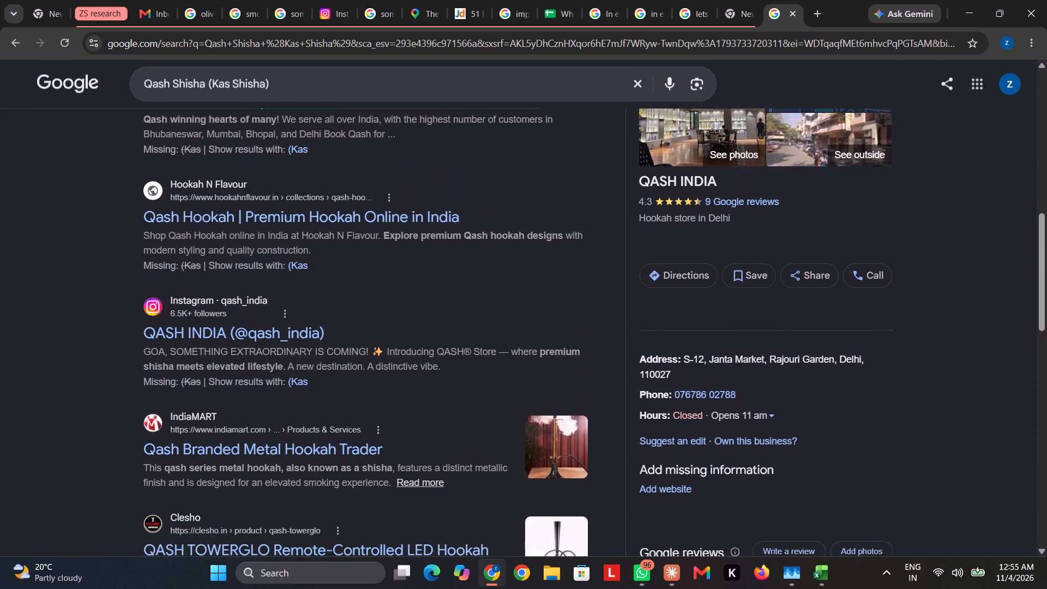
{"action": "scroll", "coordinate": [556, 277], "scroll_direction": "down", "scroll_amount": 1}
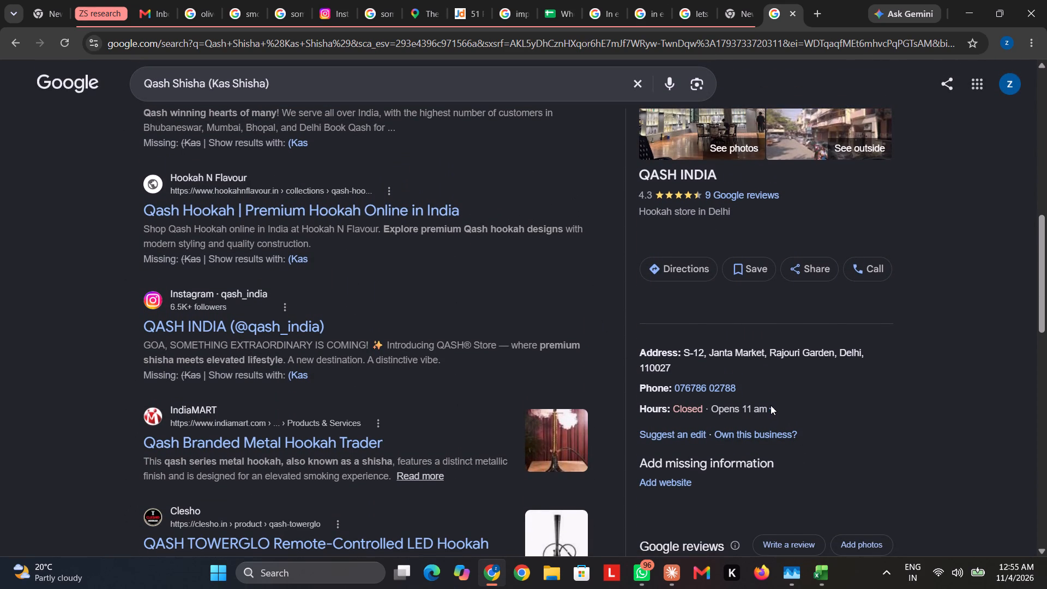
{"action": "left_click", "coordinate": [771, 405]}
{"action": "scroll", "coordinate": [752, 413], "scroll_direction": "down", "scroll_amount": 1}
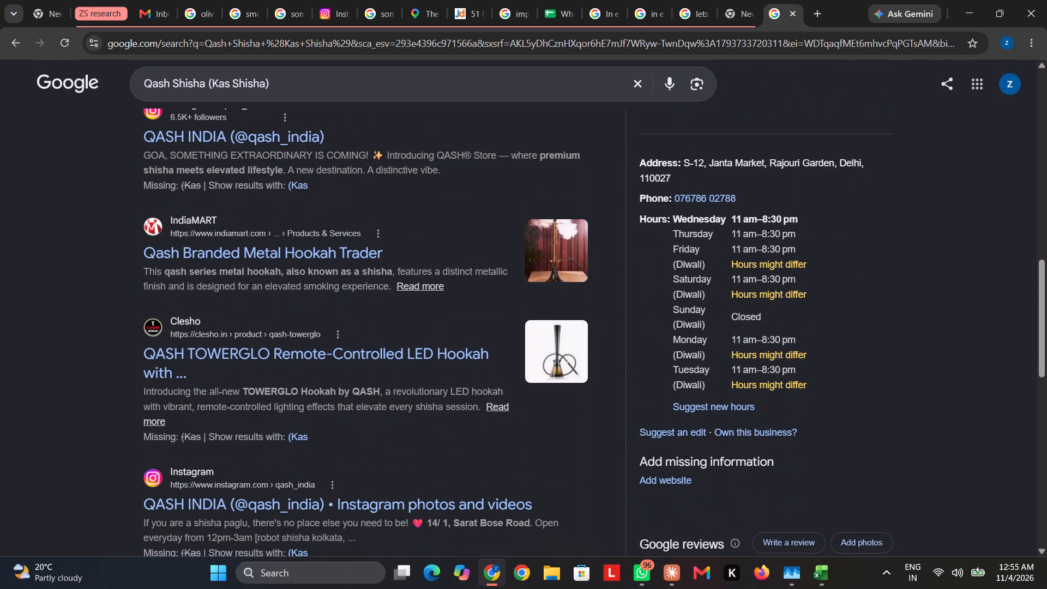
{"action": "scroll", "coordinate": [752, 413], "scroll_direction": "down", "scroll_amount": 1}
{"action": "scroll", "coordinate": [662, 214], "scroll_direction": "up", "scroll_amount": 3}
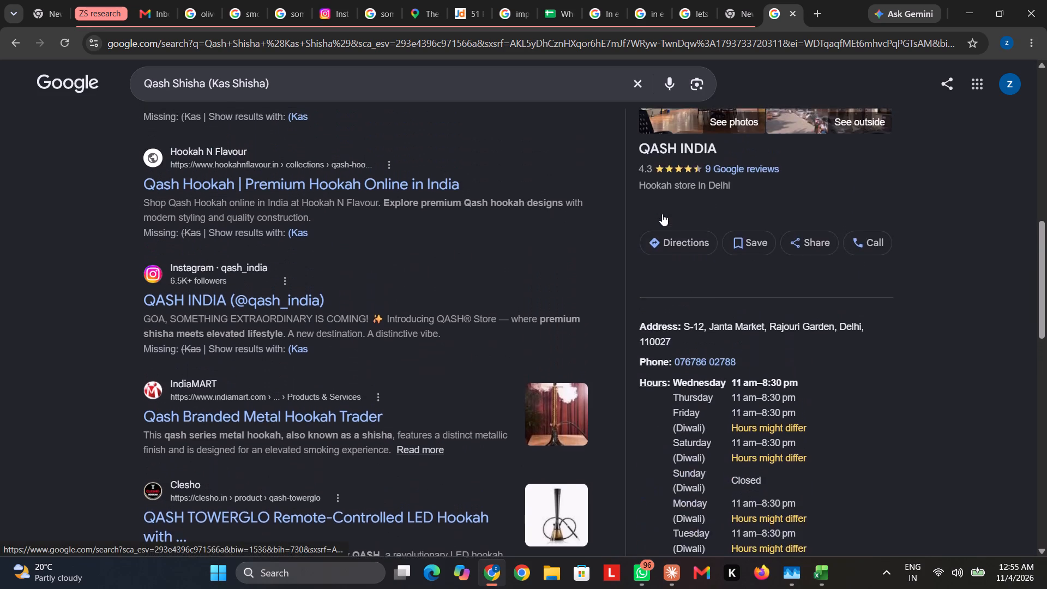
Copy the business name QASH INDIA from the listing into cell B9 of the MY_Leads_1 workbook.
{"action": "scroll", "coordinate": [662, 214], "scroll_direction": "up", "scroll_amount": 1}
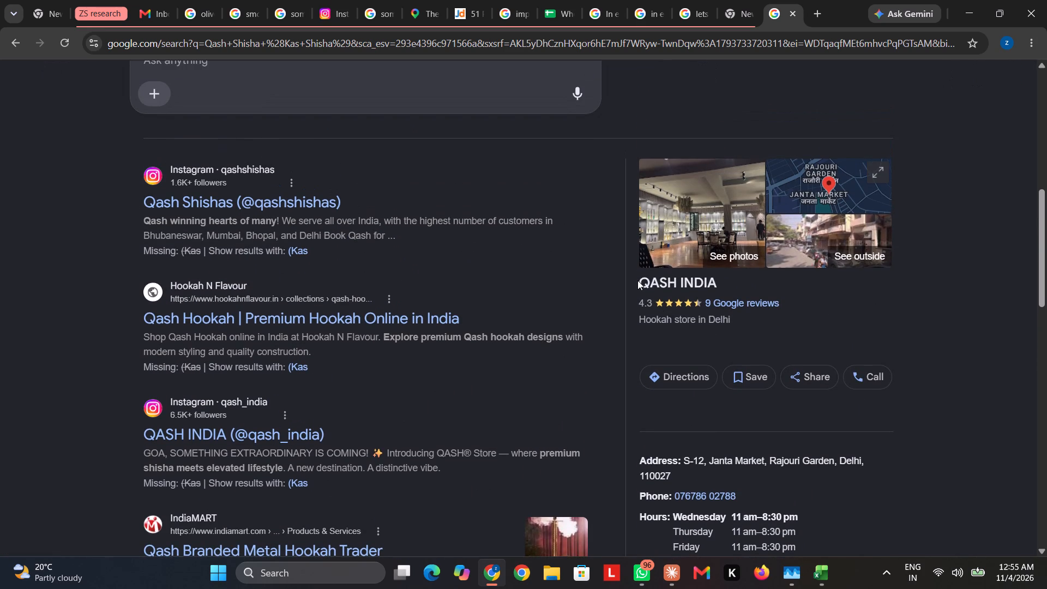
{"action": "left_click_drag", "start_coordinate": [637, 280], "coordinate": [711, 285]}
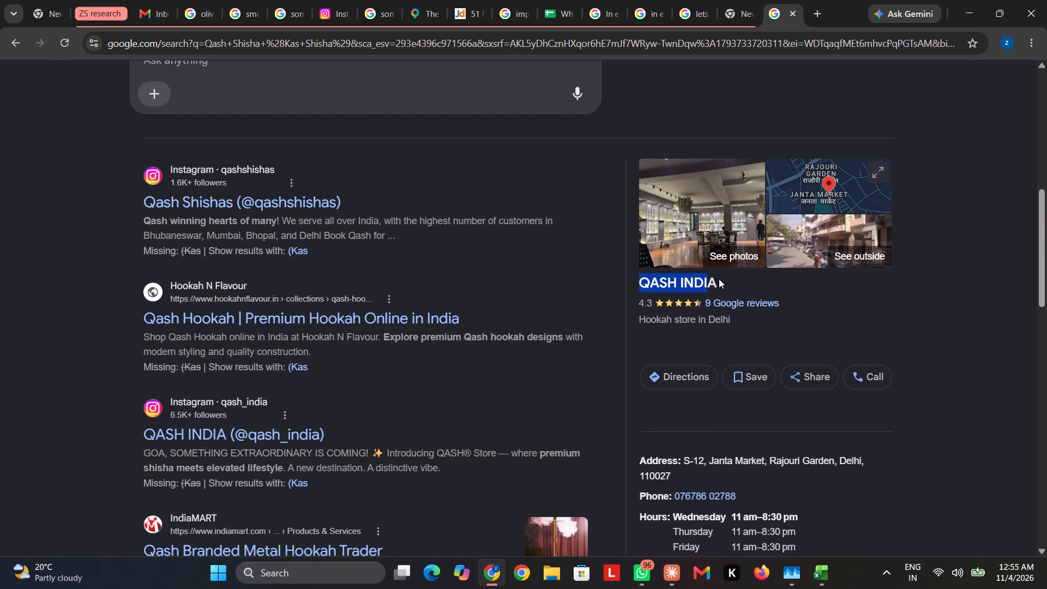
{"action": "left_click", "coordinate": [719, 279]}
{"action": "left_click_drag", "start_coordinate": [719, 279], "coordinate": [641, 283]}
{"action": "key", "text": "ctrl+c"}
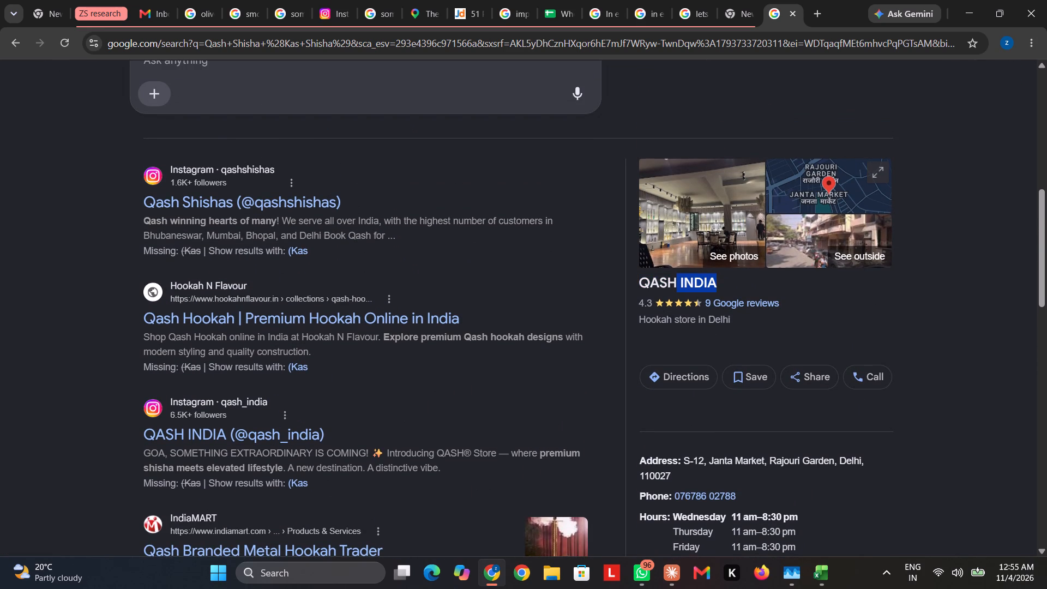
{"action": "left_click", "coordinate": [819, 568]}
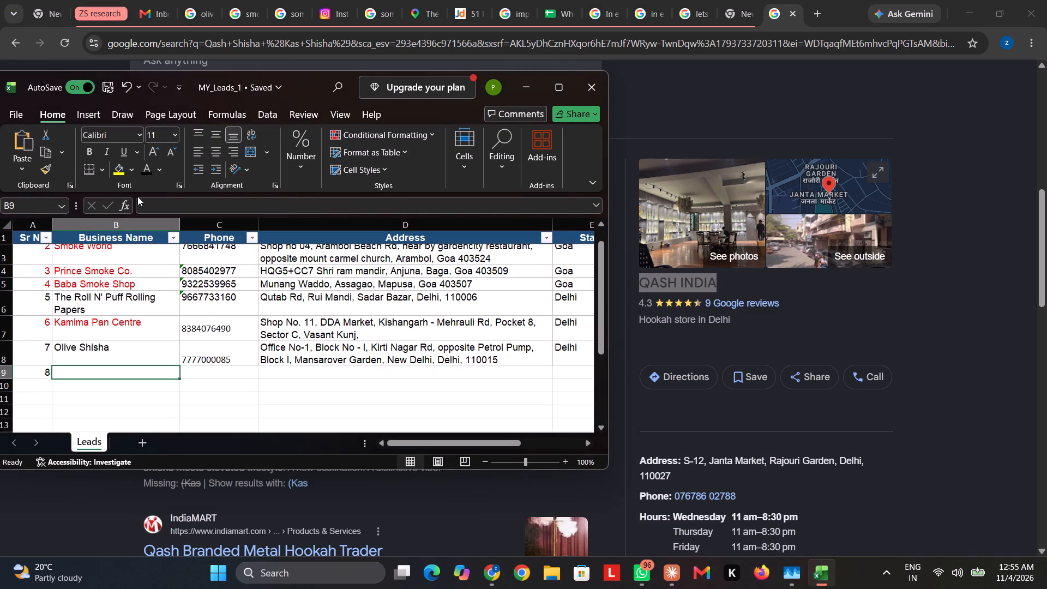
{"action": "double_click", "coordinate": [113, 366]}
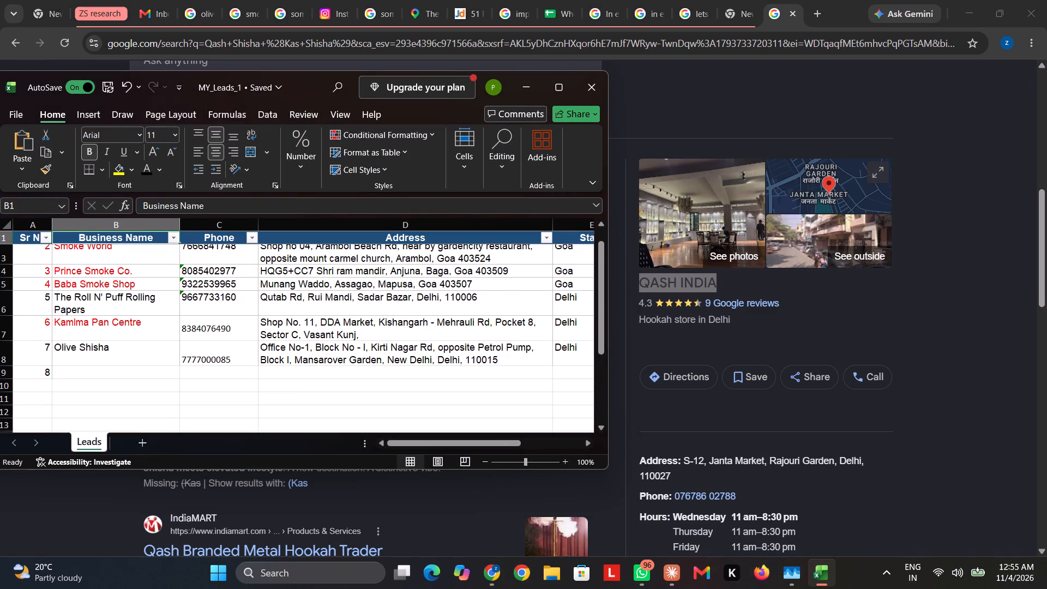
{"action": "double_click", "coordinate": [113, 370]}
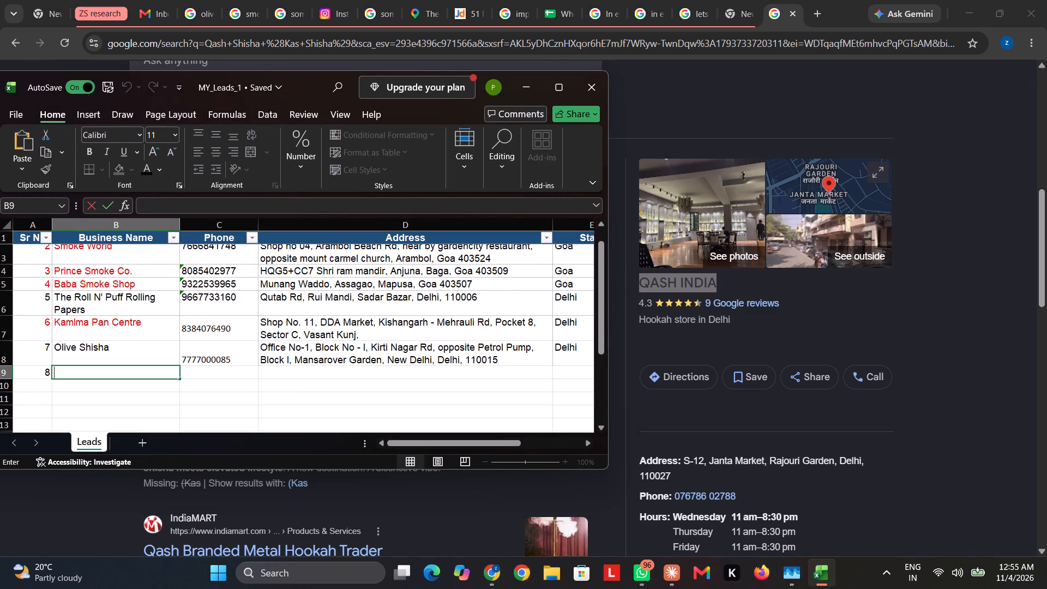
{"action": "key", "text": "ctrl+v"}
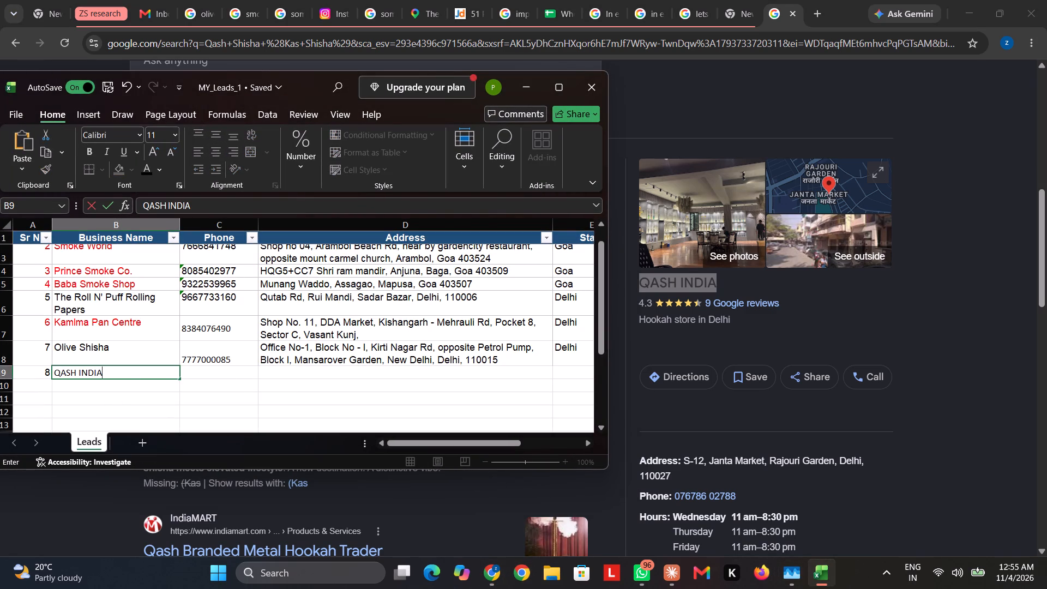
{"action": "key", "text": "Right"}
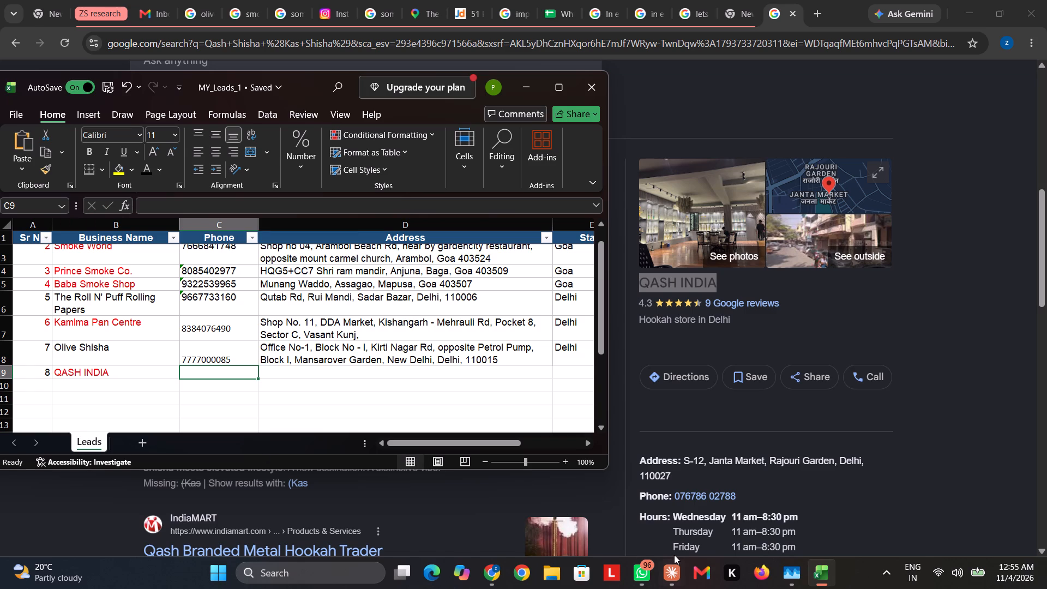
Go back to the search results in Chrome and copy the phone line from the QASH INDIA listing.
{"action": "scroll", "coordinate": [674, 555], "scroll_direction": "down", "scroll_amount": 3}
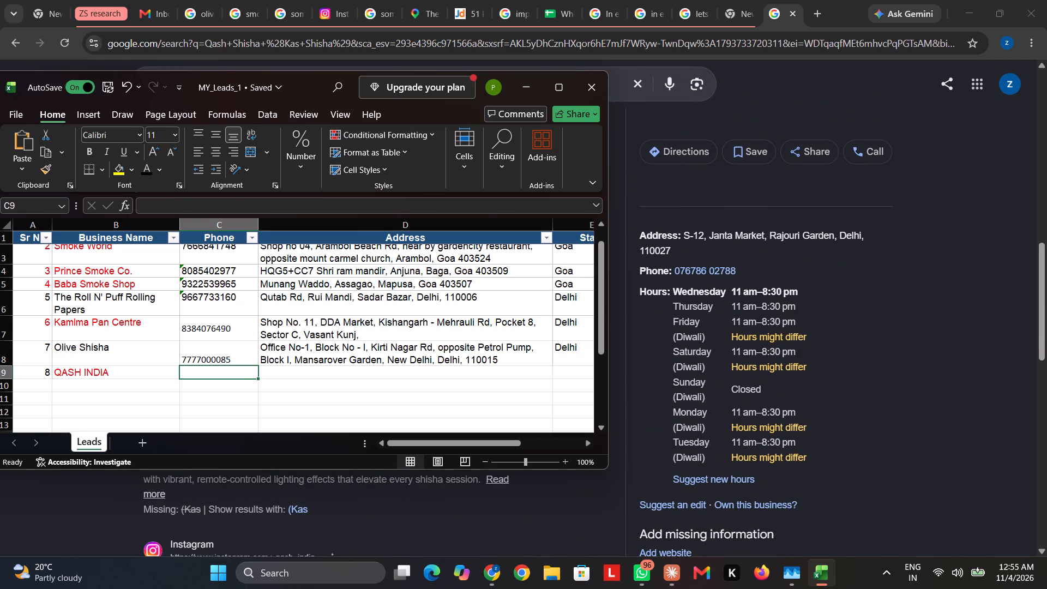
{"action": "scroll", "coordinate": [687, 532], "scroll_direction": "down", "scroll_amount": 3}
{"action": "scroll", "coordinate": [687, 532], "scroll_direction": "up", "scroll_amount": 2}
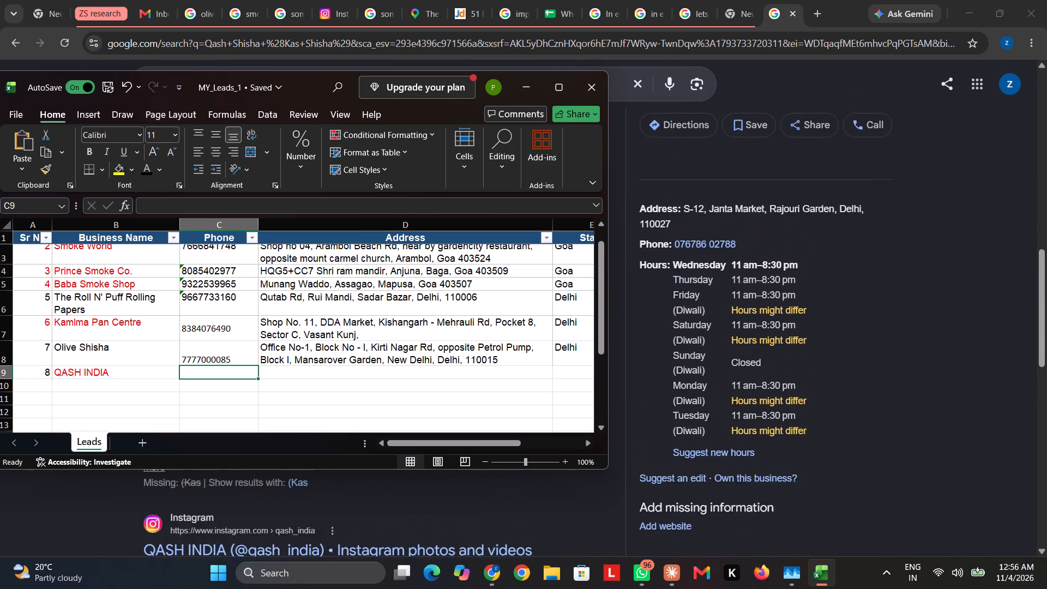
{"action": "scroll", "coordinate": [687, 532], "scroll_direction": "up", "scroll_amount": 1}
{"action": "left_click", "coordinate": [682, 311]}
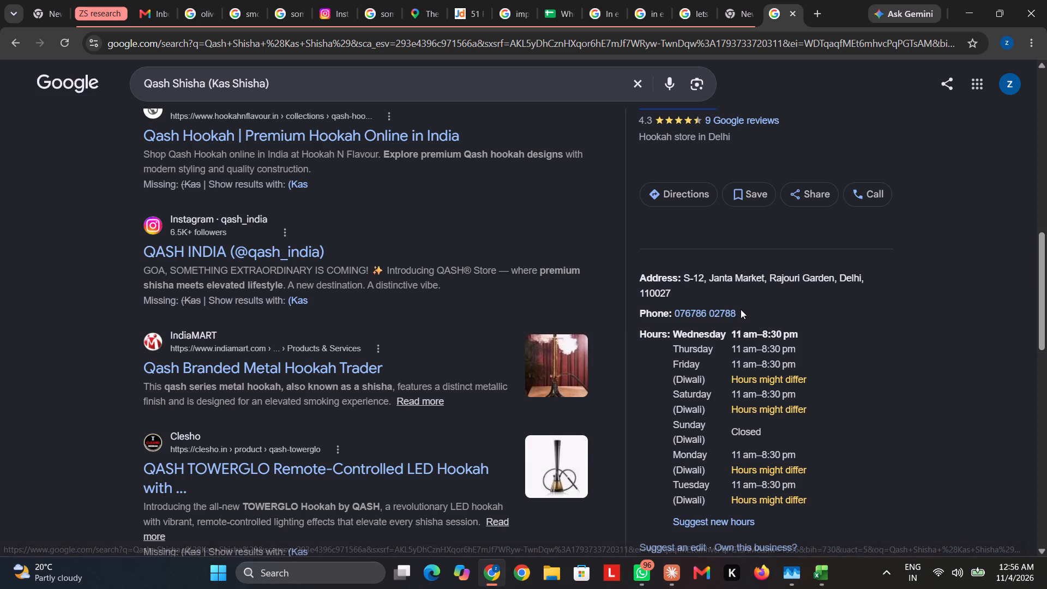
{"action": "left_click_drag", "start_coordinate": [639, 310], "coordinate": [647, 312]}
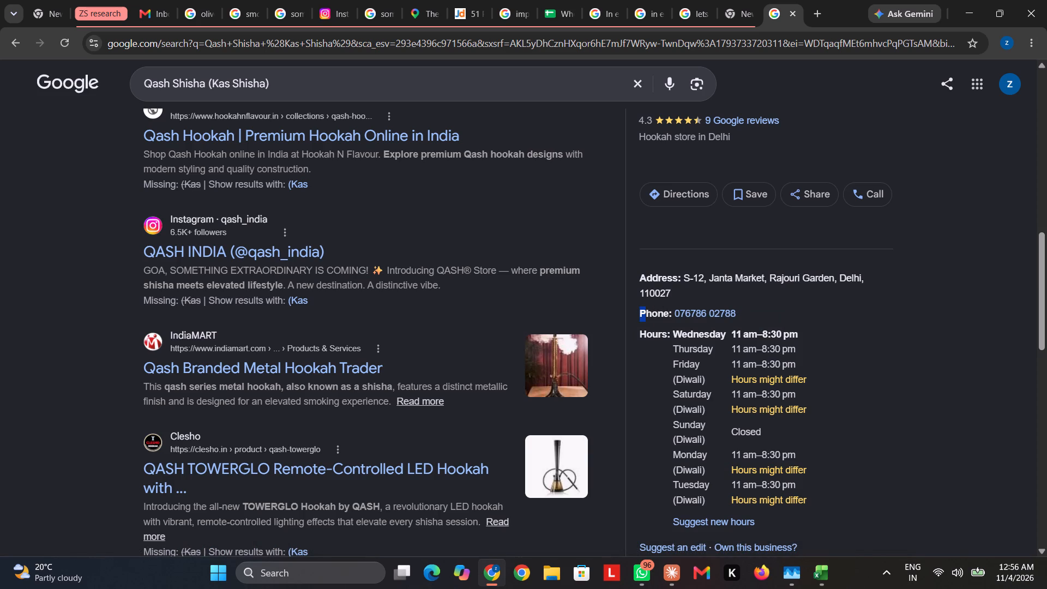
{"action": "left_click_drag", "start_coordinate": [647, 312], "coordinate": [632, 317]}
{"action": "left_click_drag", "start_coordinate": [632, 317], "coordinate": [750, 304]}
{"action": "key", "text": "ctrl+c"}
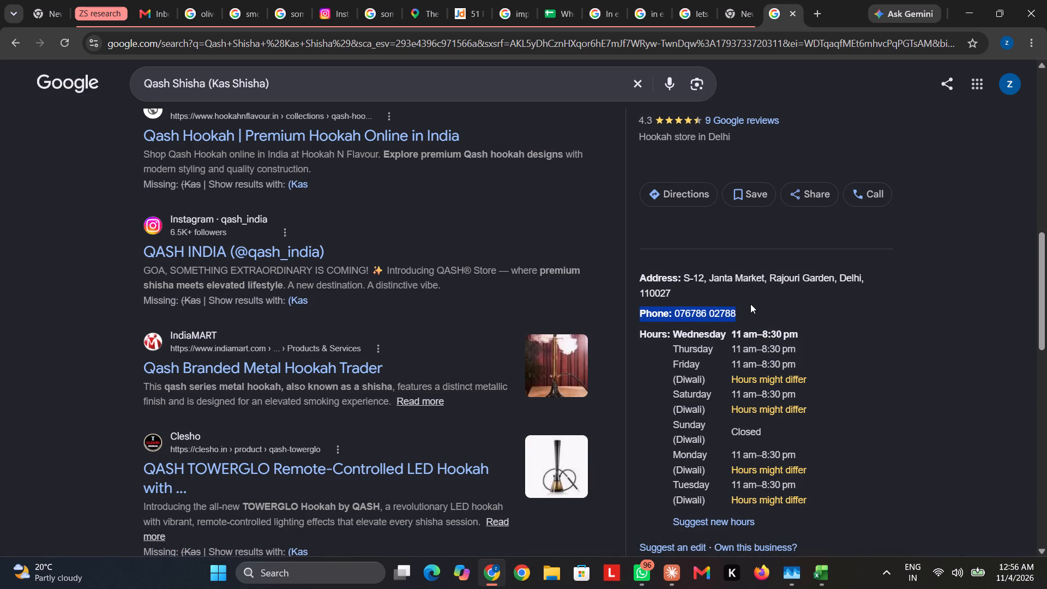
Paste the phone line into cell C9 of the leads workbook and remove the "Phone:" label and the leading zero.
{"action": "left_click", "coordinate": [820, 588]}
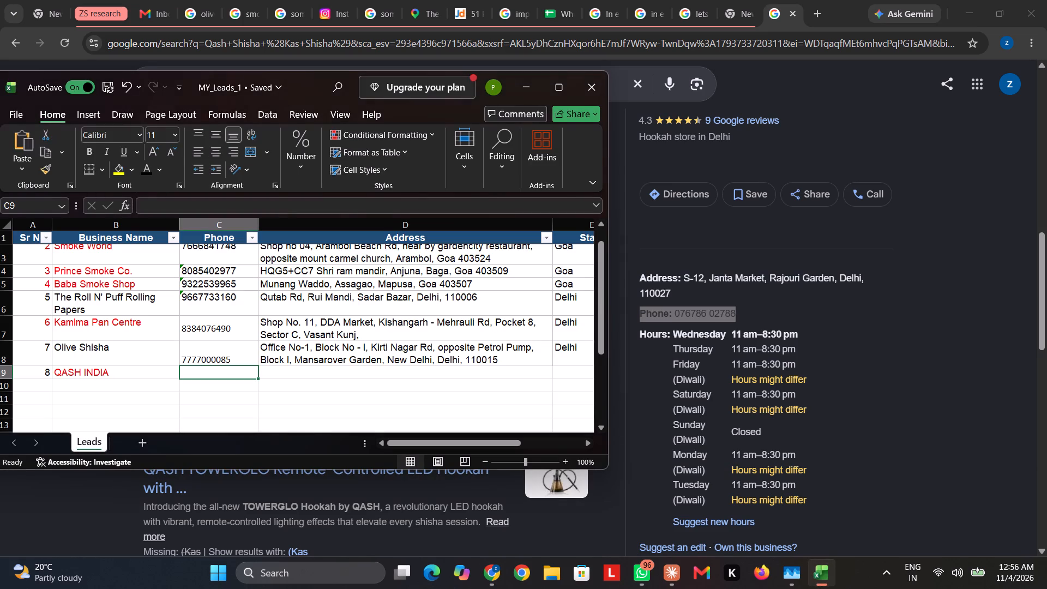
{"action": "double_click", "coordinate": [244, 369]}
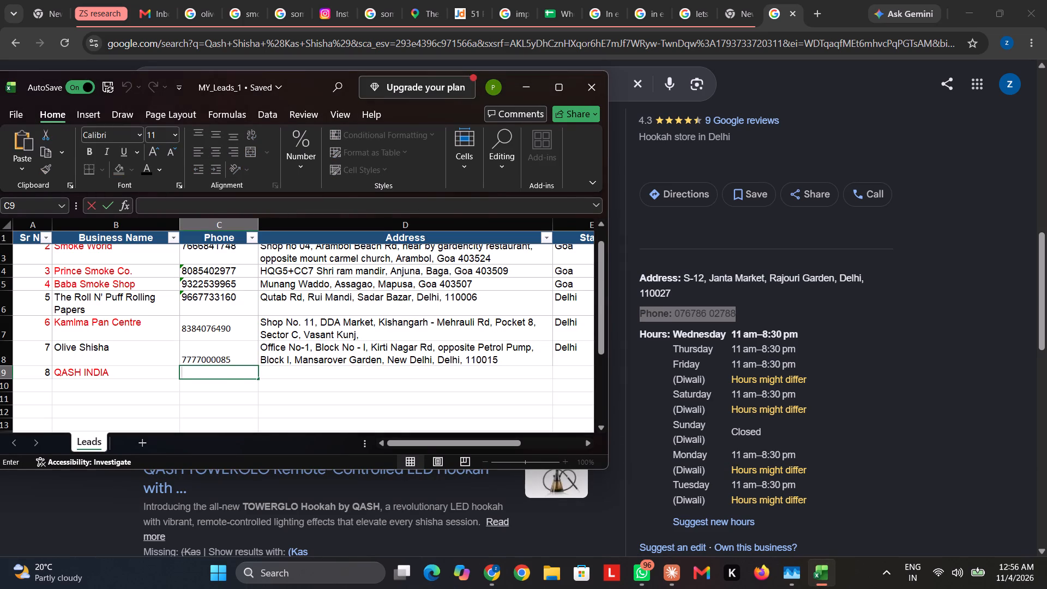
{"action": "key", "text": "ctrl+v"}
{"action": "left_click", "coordinate": [215, 371]}
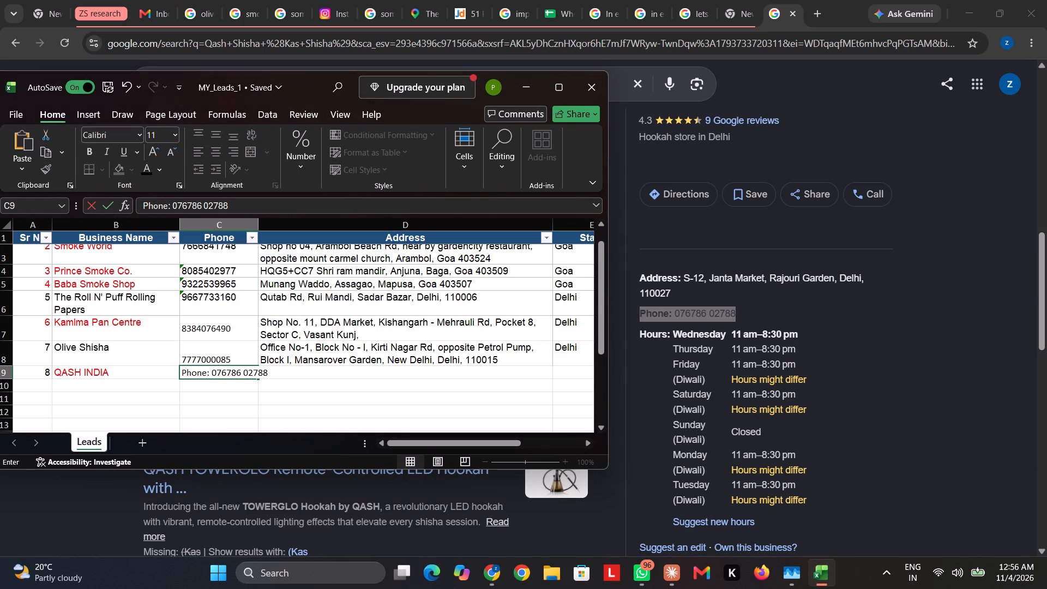
{"action": "key", "text": "BackSpace"}
{"action": "key", "text": "BackSpace"}
{"action": "key", "text": "BackSpace"}
{"action": "key", "text": "BackSpace"}
{"action": "key", "text": "BackSpace"}
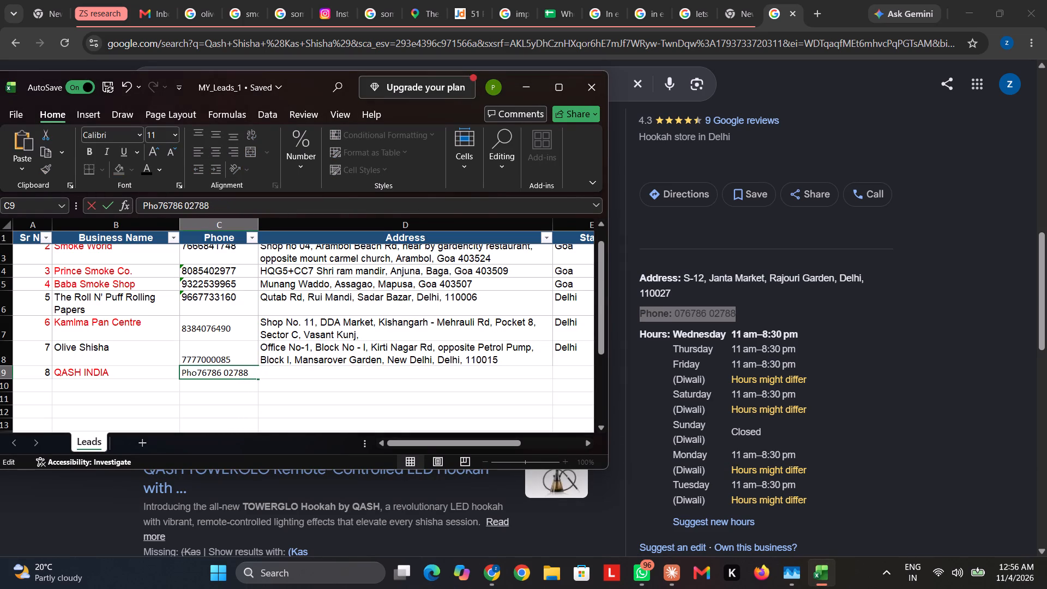
{"action": "key", "text": "BackSpace"}
{"action": "key", "text": "BackSpace"}
{"action": "key", "text": "BackSpace"}
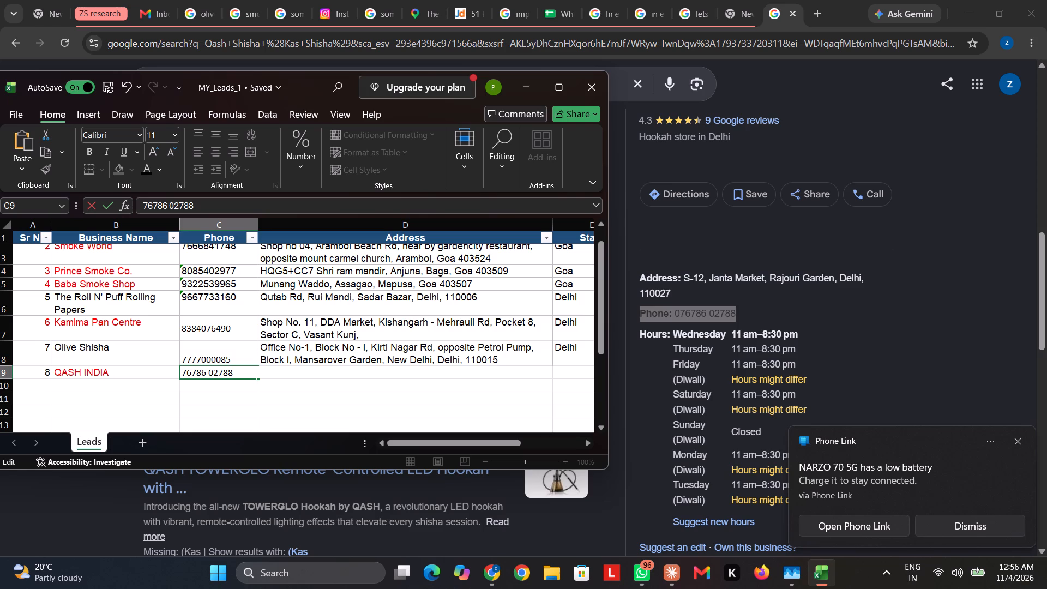
{"action": "key", "text": "Right"}
Change the font colour of the QASH INDIA business name in cell B9 to black.
{"action": "left_click", "coordinate": [154, 378]}
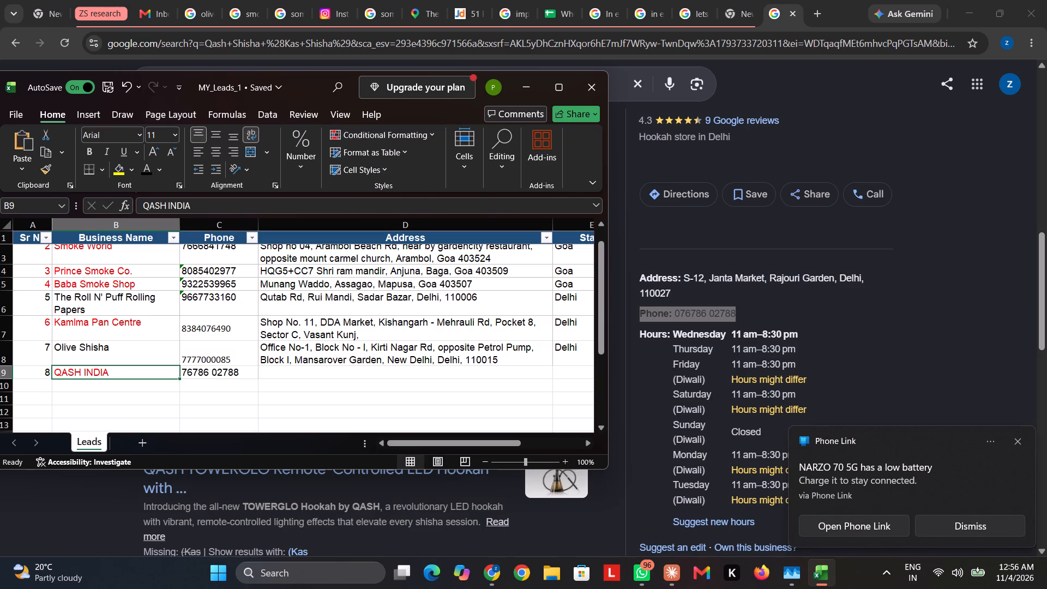
{"action": "left_click", "coordinate": [149, 165]}
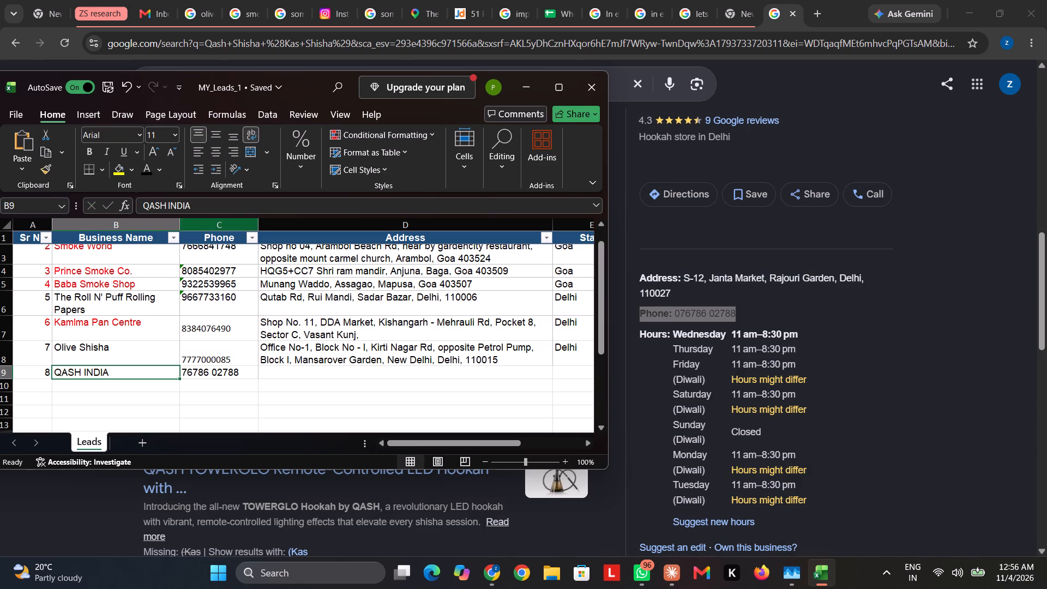
{"action": "left_click", "coordinate": [316, 368]}
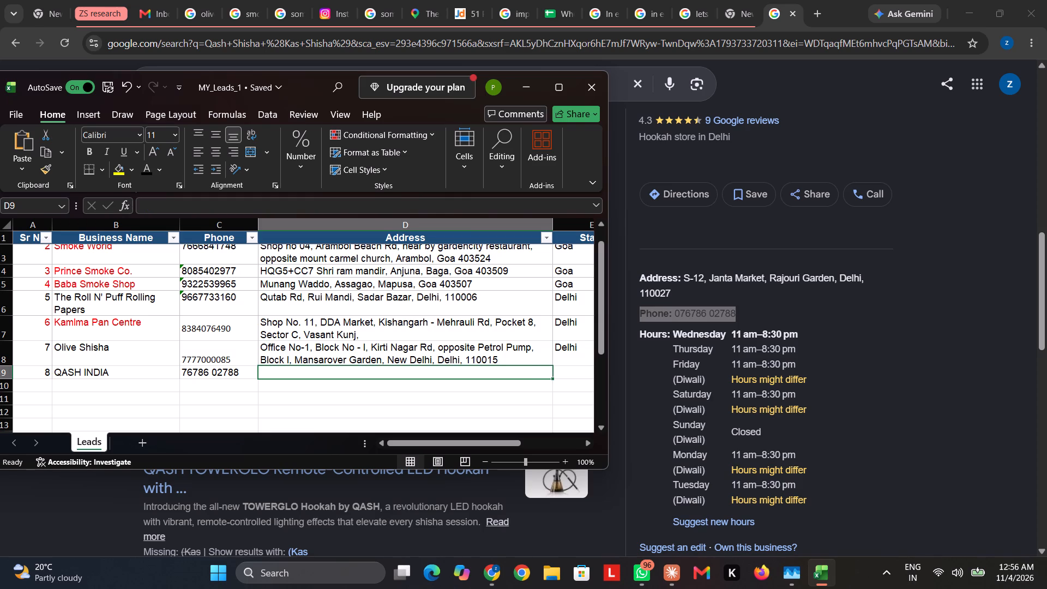
Make the phone numbers of Olive Shisha and Kamlma Pan Centre in cells C8 and C7 bold.
{"action": "left_click", "coordinate": [230, 359]}
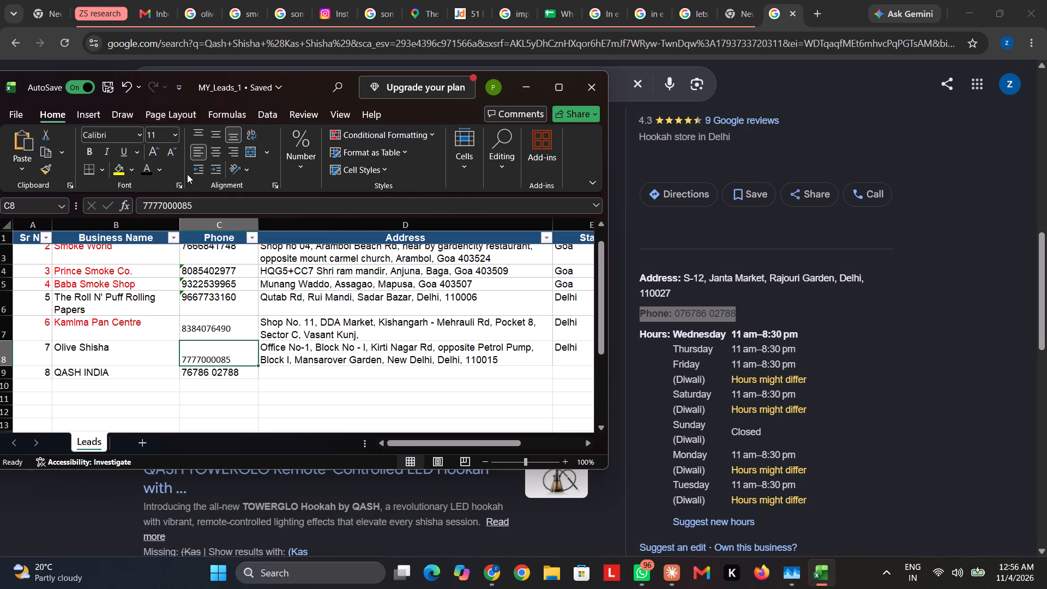
{"action": "left_click", "coordinate": [93, 148]}
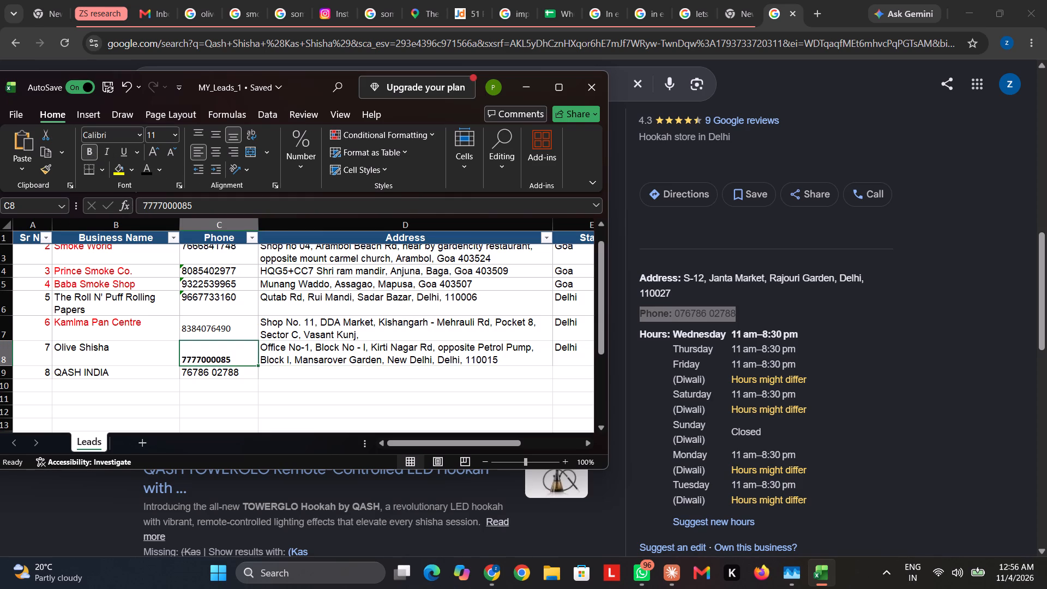
{"action": "left_click", "coordinate": [217, 324]}
{"action": "left_click", "coordinate": [87, 145]}
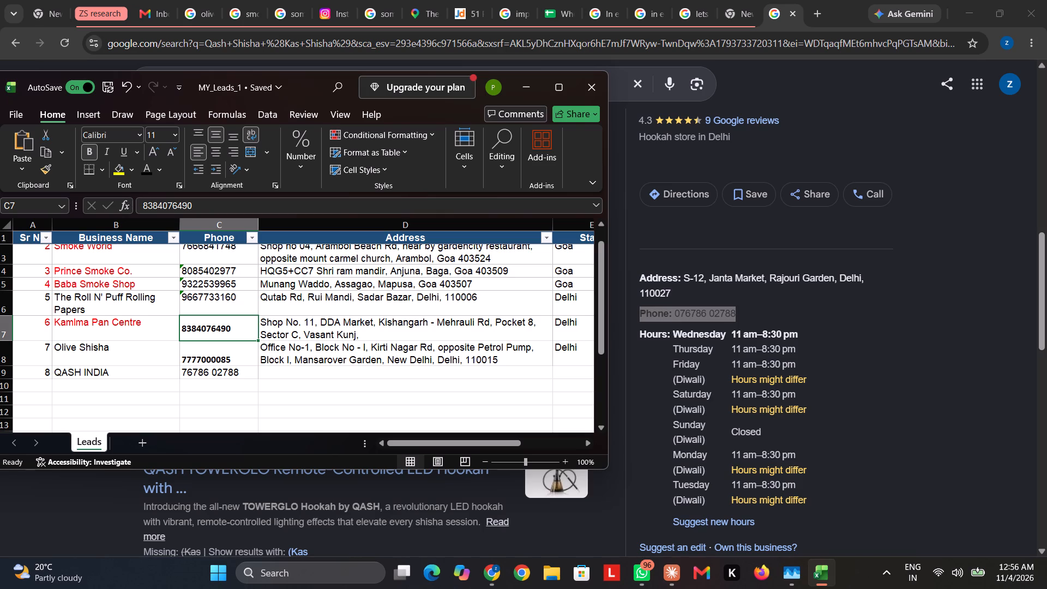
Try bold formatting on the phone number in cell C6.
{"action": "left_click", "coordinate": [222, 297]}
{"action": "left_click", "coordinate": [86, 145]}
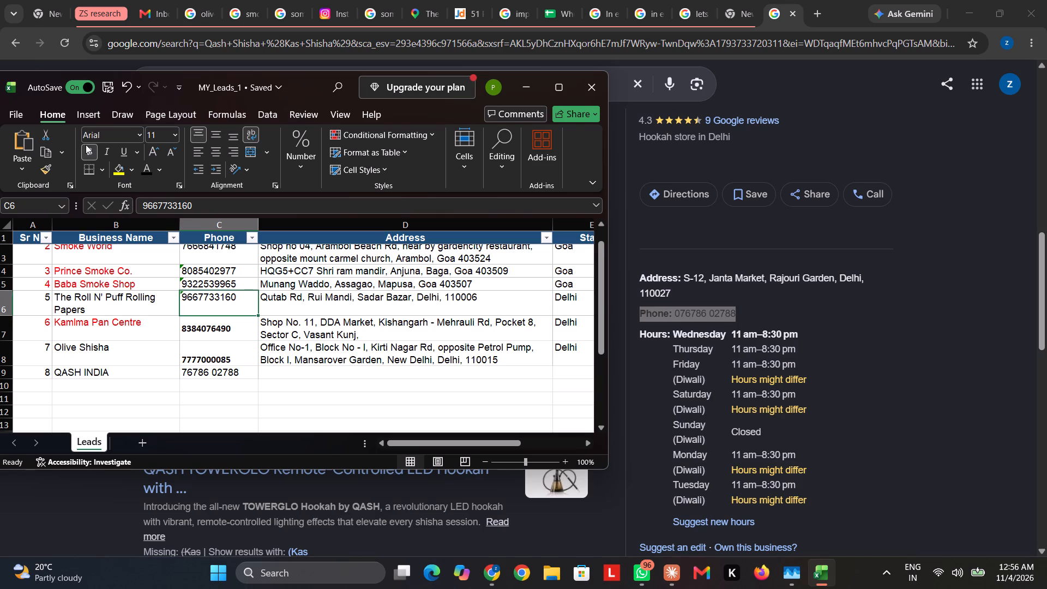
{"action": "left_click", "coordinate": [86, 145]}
Copy the address line from the QASH INDIA listing in Chrome and paste it into cell D9 of the leads workbook.
{"action": "left_click", "coordinate": [323, 370]}
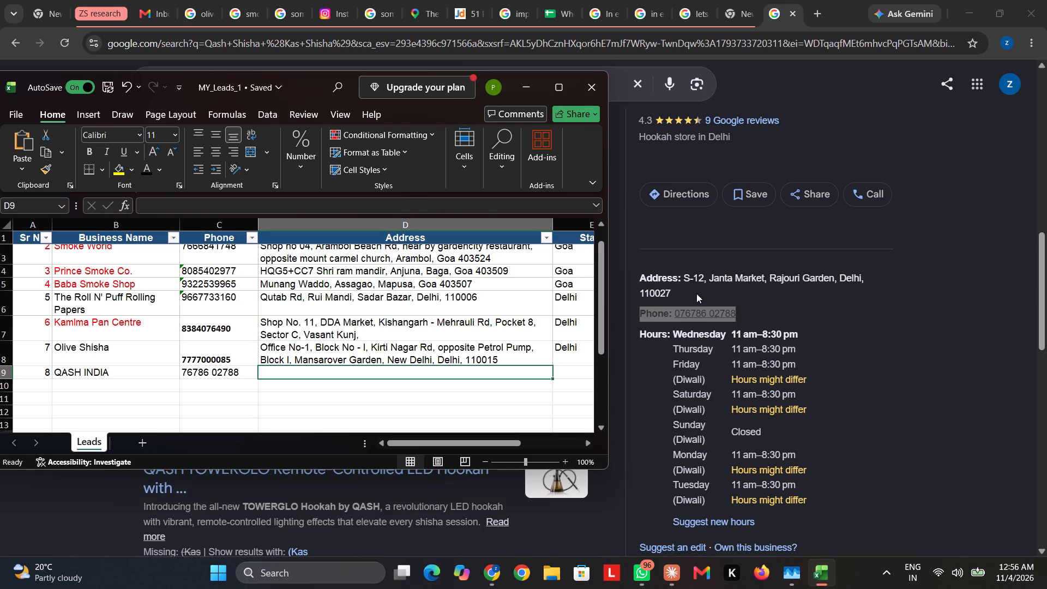
{"action": "scroll", "coordinate": [696, 292], "scroll_direction": "up", "scroll_amount": 1}
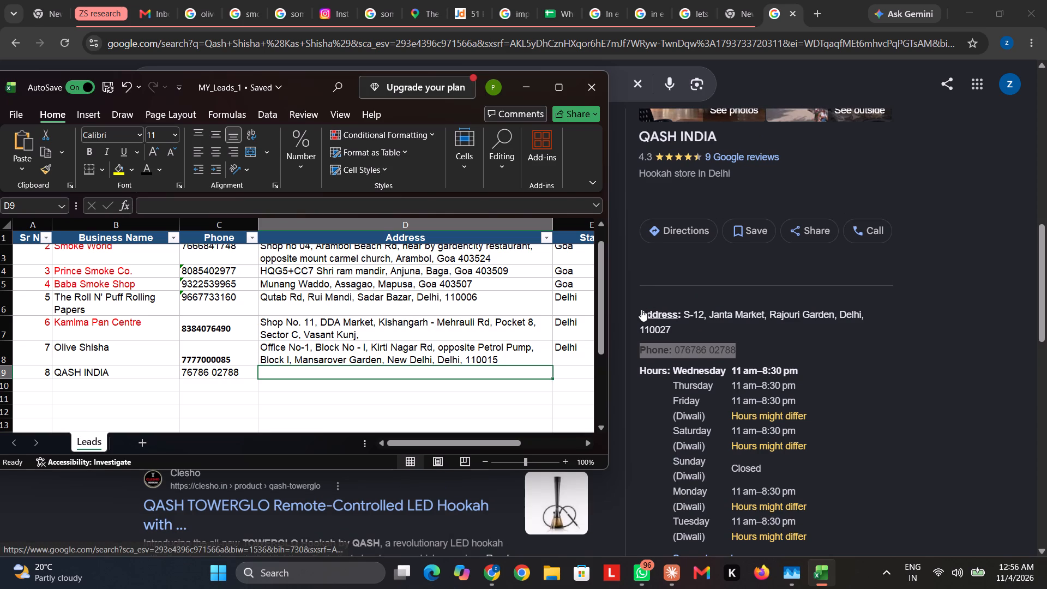
{"action": "left_click", "coordinate": [641, 309]}
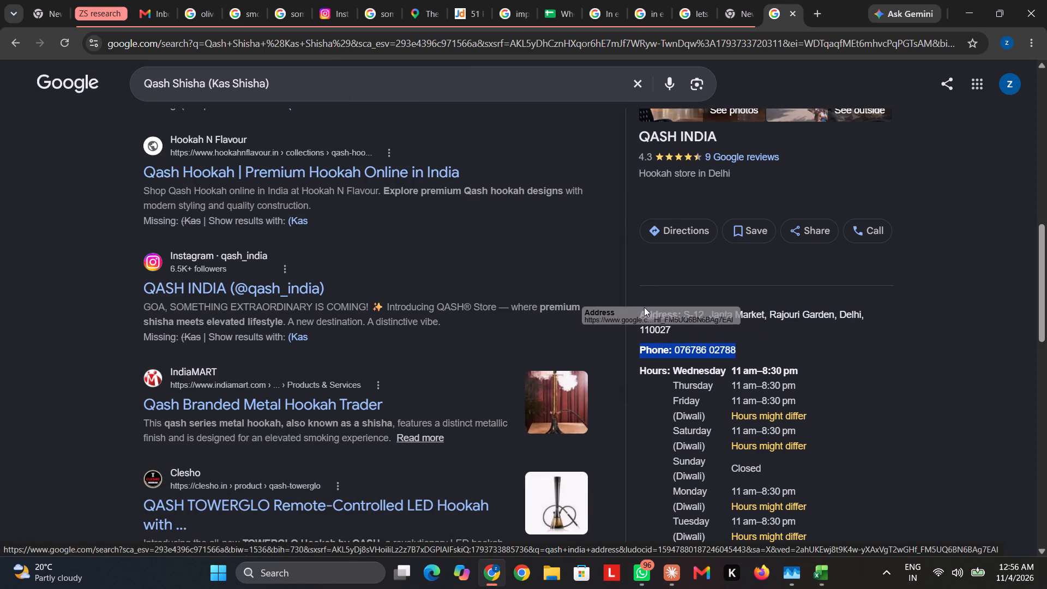
{"action": "left_click_drag", "start_coordinate": [635, 312], "coordinate": [651, 315]}
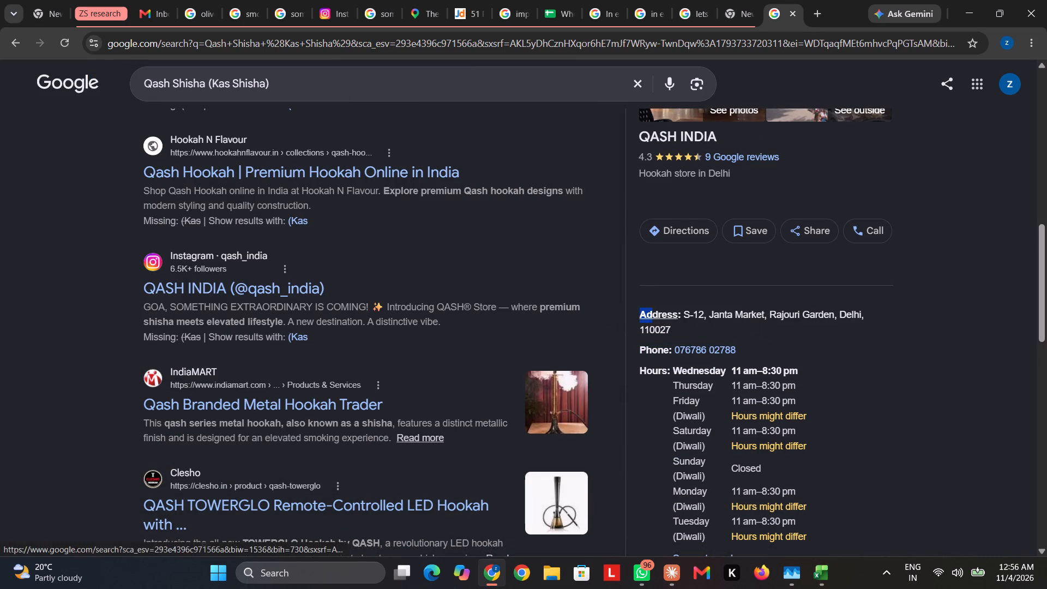
{"action": "left_click_drag", "start_coordinate": [651, 315], "coordinate": [680, 327]}
{"action": "key", "text": "ctrl+c"}
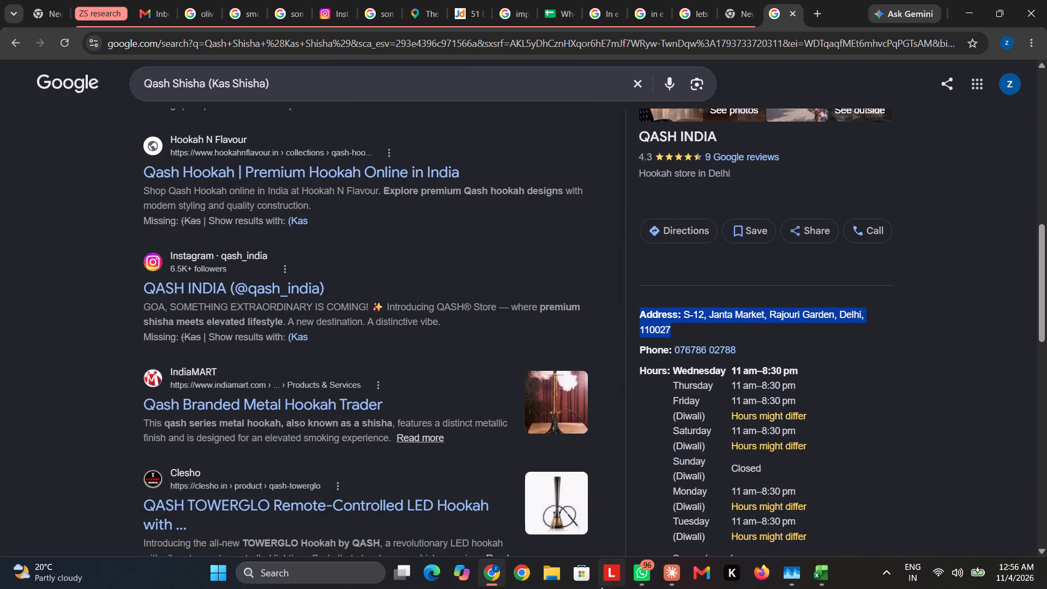
{"action": "left_click", "coordinate": [822, 570]}
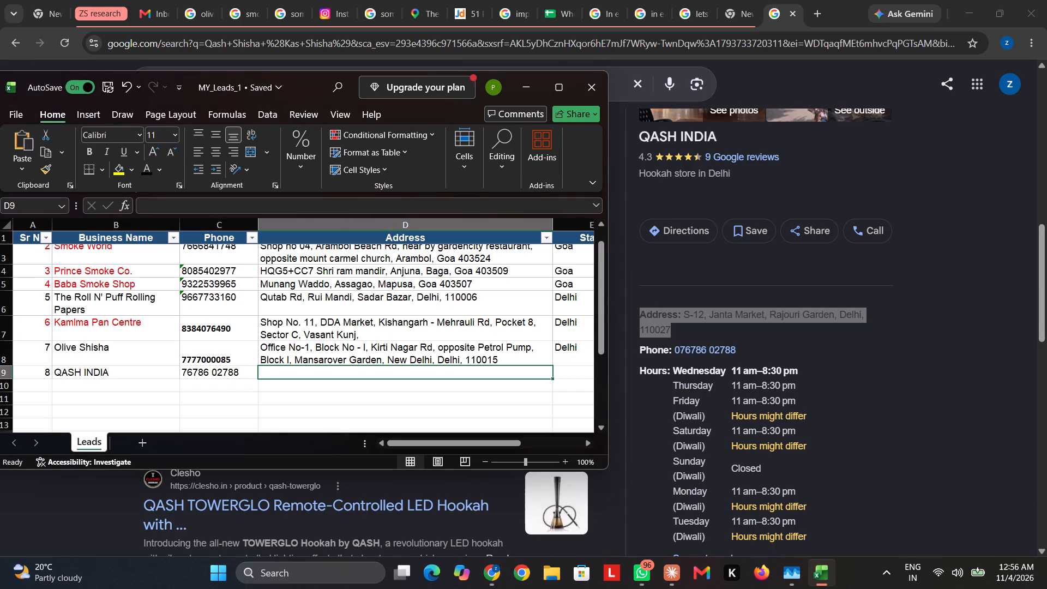
{"action": "double_click", "coordinate": [349, 372]}
{"action": "key", "text": "ctrl+v"}
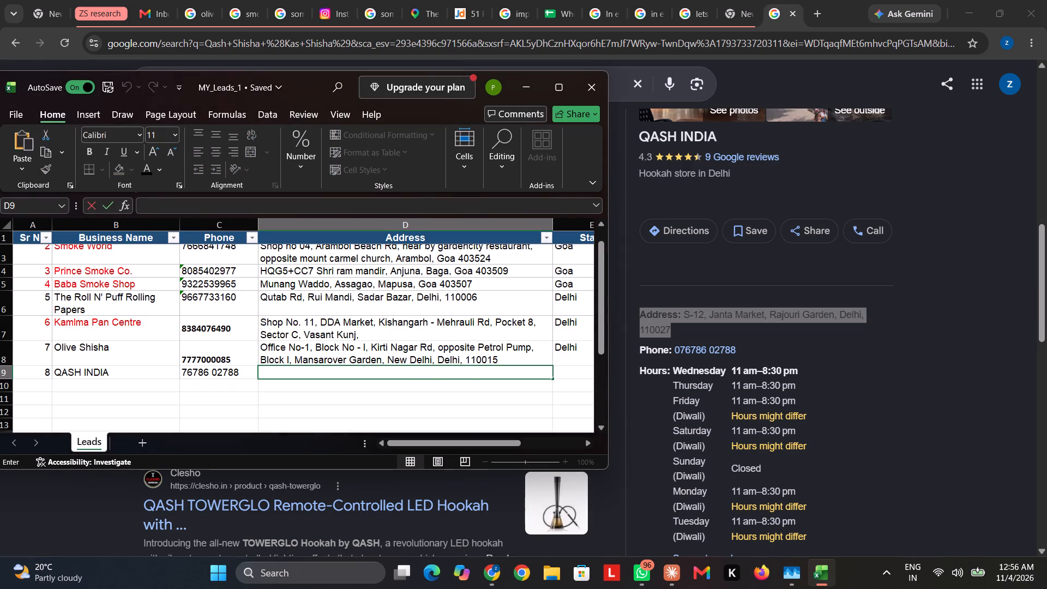
Fill in the QASH INDIA row with Delhi as the state and New as the status.
{"action": "left_click", "coordinate": [570, 368]}
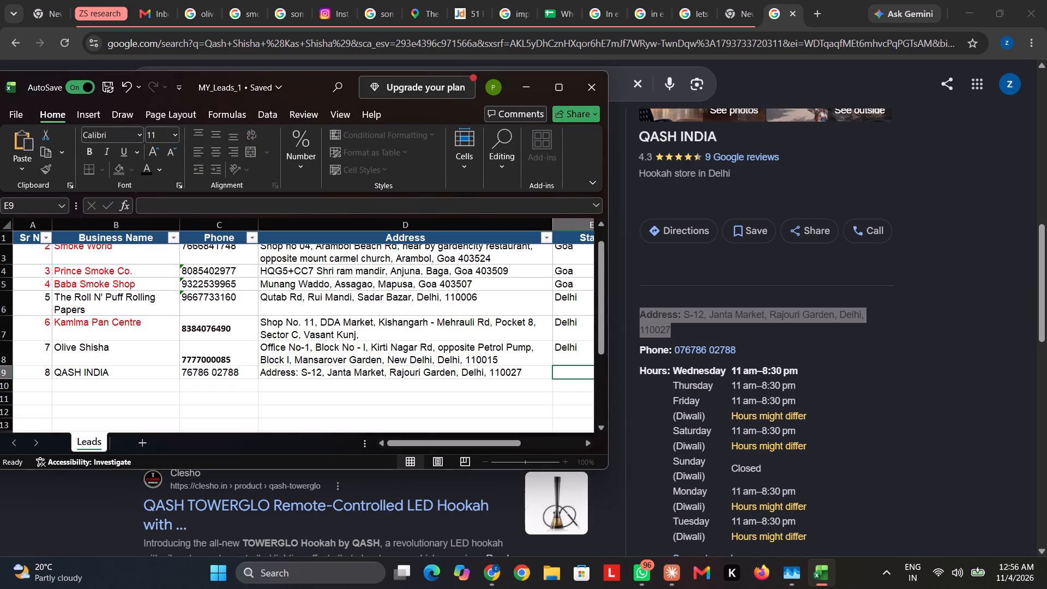
{"action": "key", "text": "Return"}
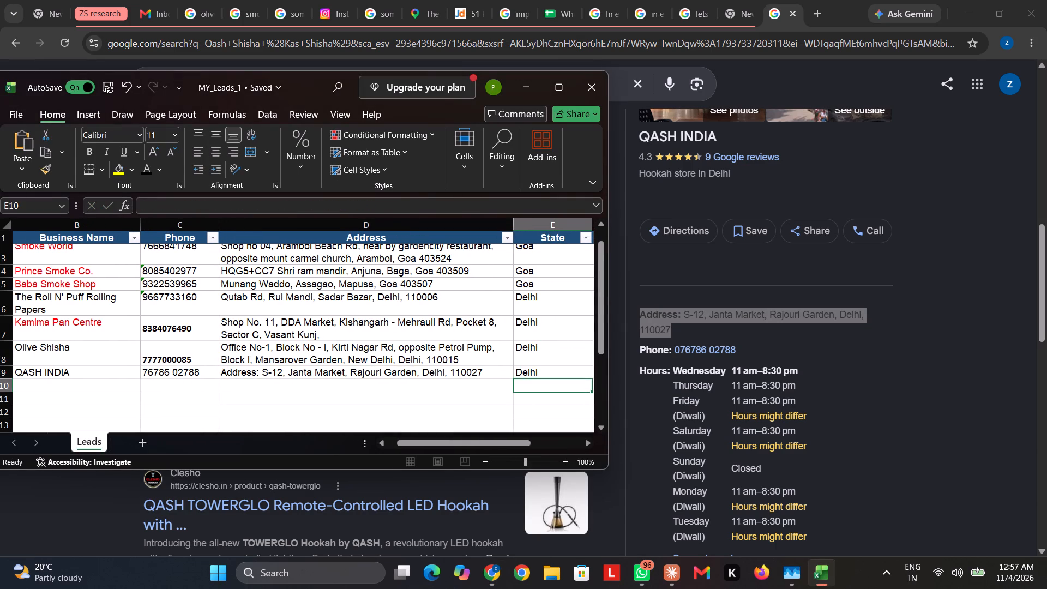
{"action": "key", "text": "Up"}
{"action": "key", "text": "Right"}
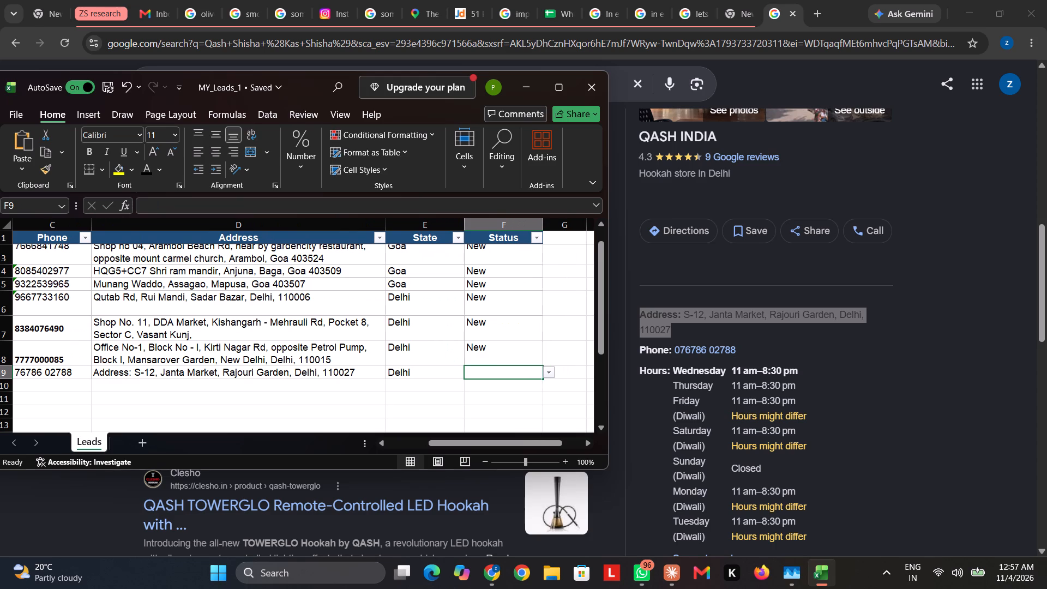
{"action": "type", "text": "ew"}
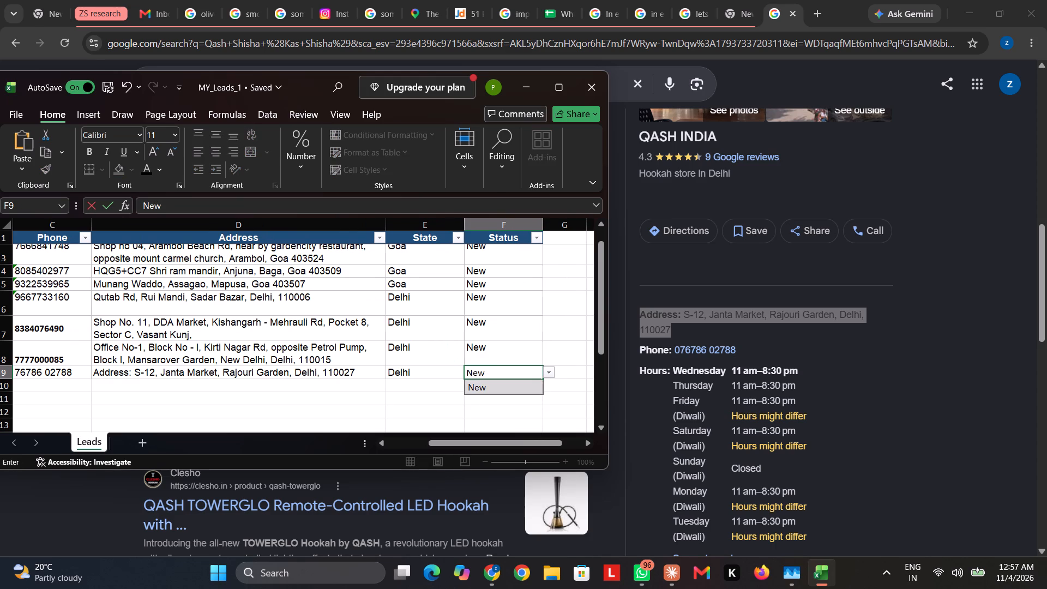
{"action": "key", "text": "Return"}
Enter 9 as the next serial number in cell A10.
{"action": "scroll", "coordinate": [463, 366], "scroll_direction": "right", "scroll_amount": 6}
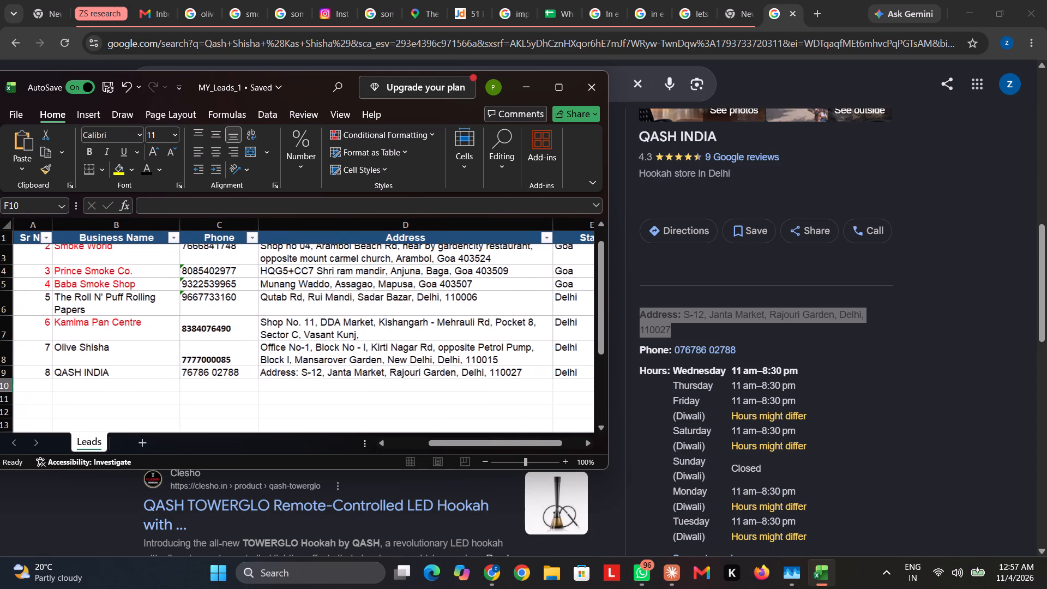
{"action": "double_click", "coordinate": [46, 384]}
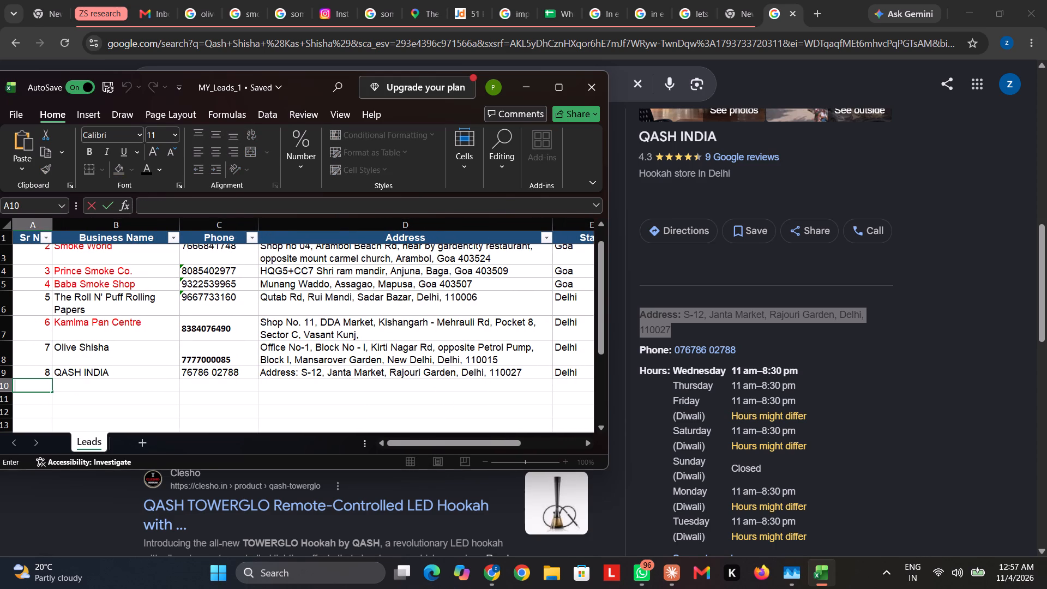
{"action": "key", "text": "9"}
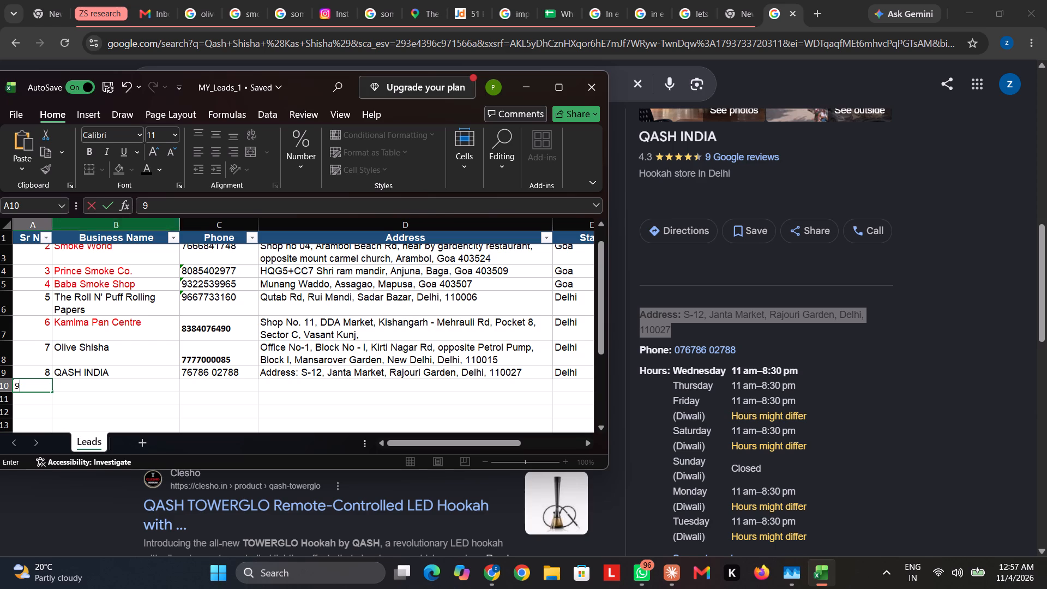
{"action": "left_click", "coordinate": [143, 168]}
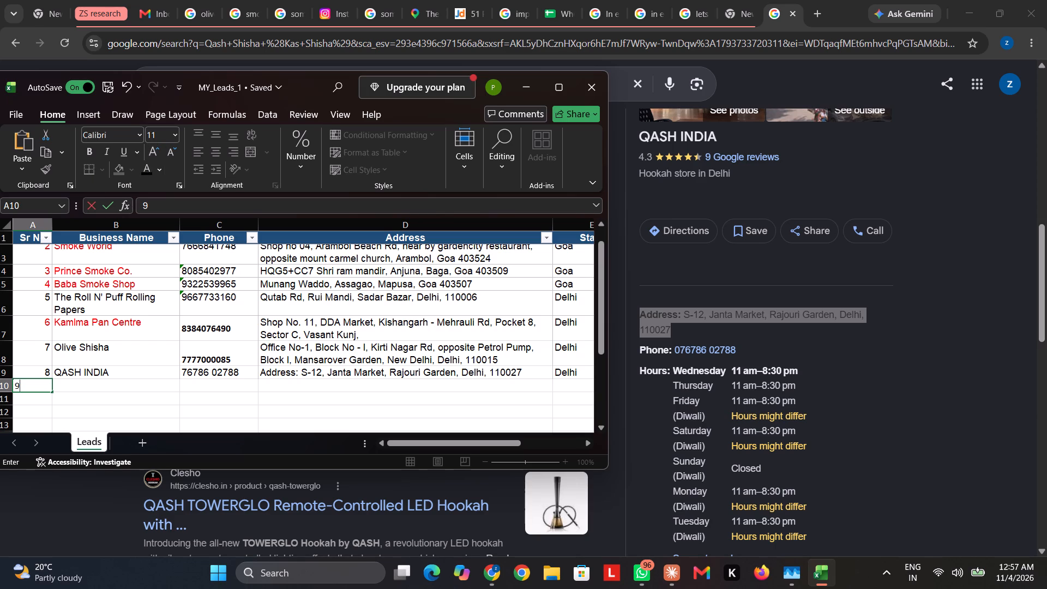
{"action": "key", "text": "Right"}
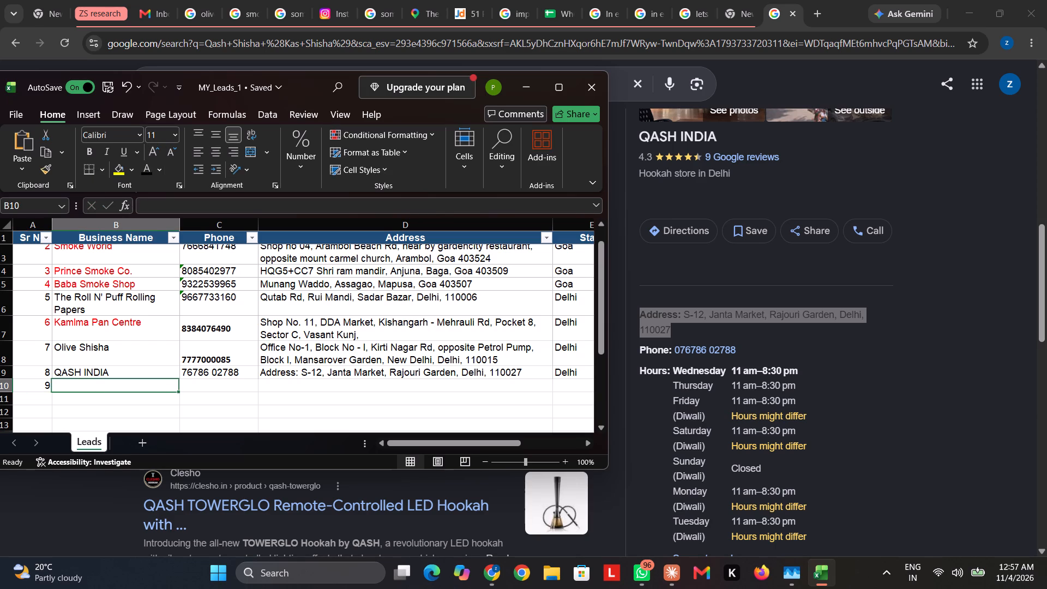
Return to Chrome and go from the Qash Shisha results to the open "smoke shops in delhi" search results.
{"action": "double_click", "coordinate": [518, 92]}
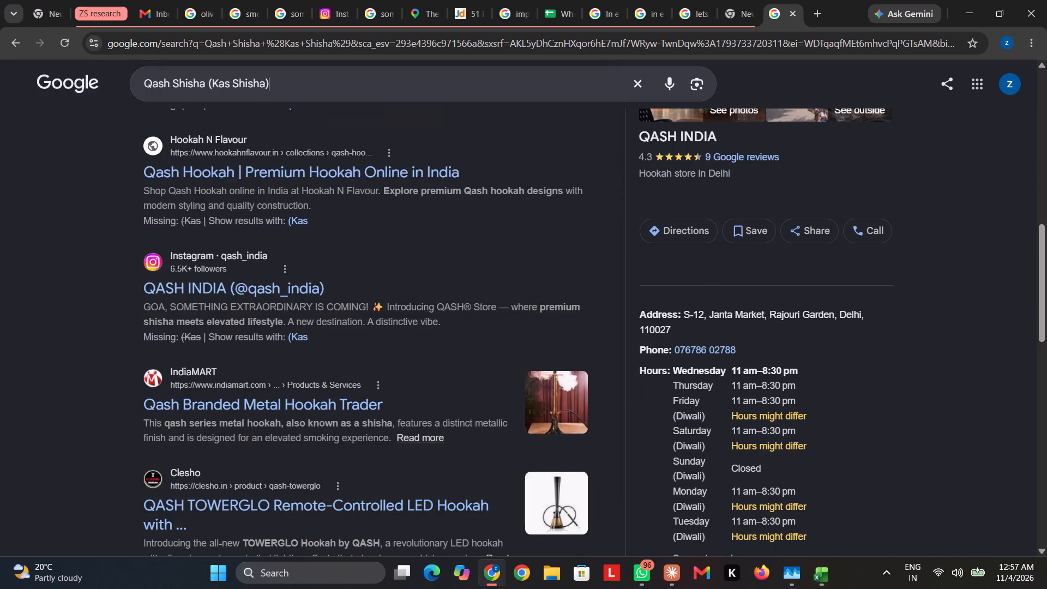
{"action": "left_click", "coordinate": [90, 155]}
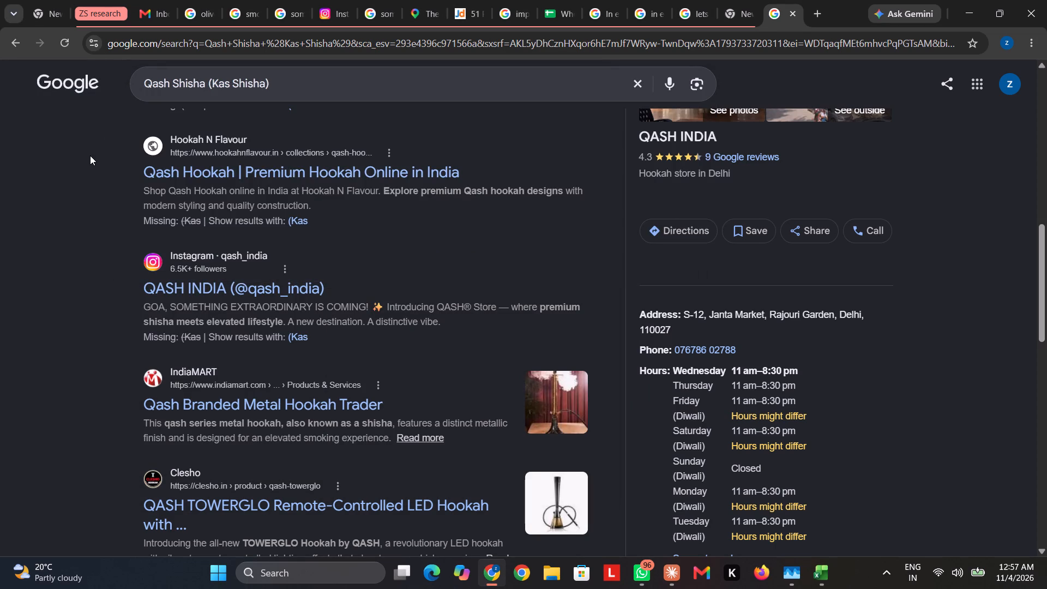
{"action": "scroll", "coordinate": [238, 159], "scroll_direction": "up", "scroll_amount": 7}
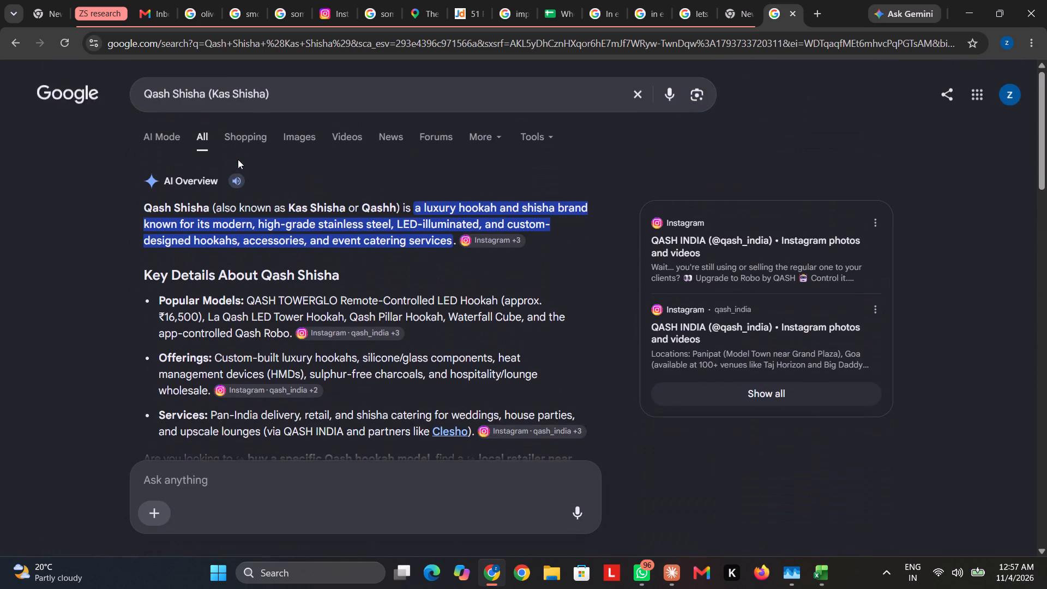
{"action": "scroll", "coordinate": [238, 159], "scroll_direction": "down", "scroll_amount": 2}
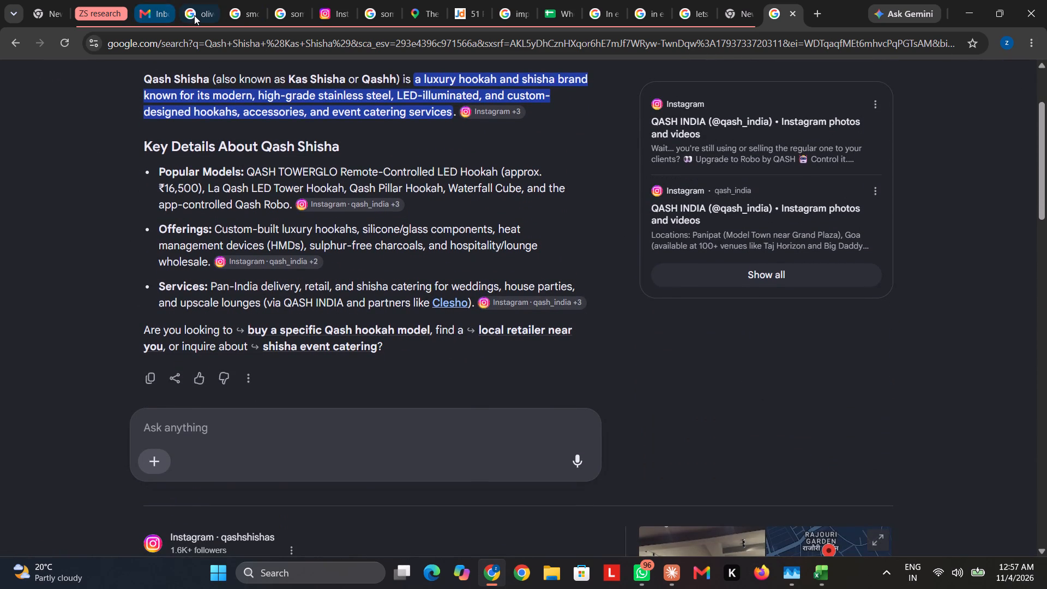
{"action": "left_click_drag", "start_coordinate": [198, 11], "coordinate": [517, 91]}
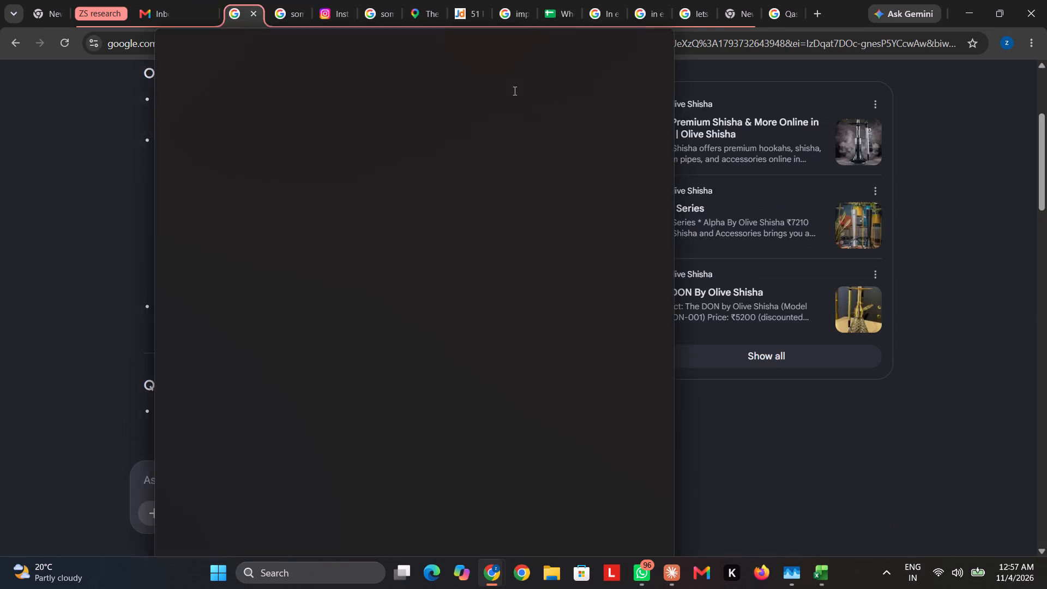
{"action": "left_click_drag", "start_coordinate": [517, 91], "coordinate": [749, 18]}
{"action": "left_click_drag", "start_coordinate": [729, 12], "coordinate": [722, 12]}
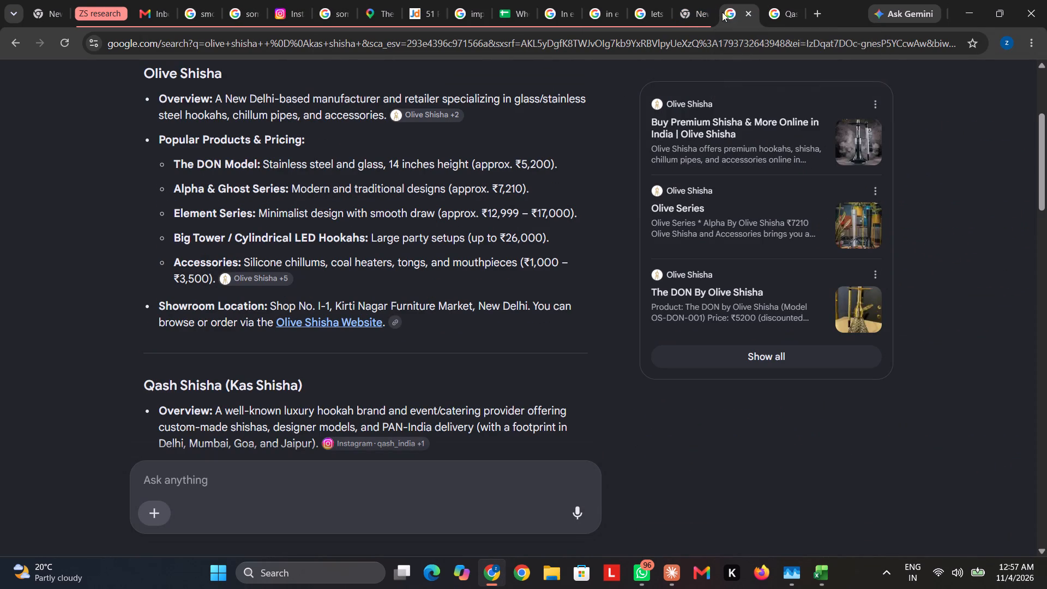
{"action": "left_click_drag", "start_coordinate": [722, 12], "coordinate": [690, 11]}
{"action": "left_click", "coordinate": [780, 13]}
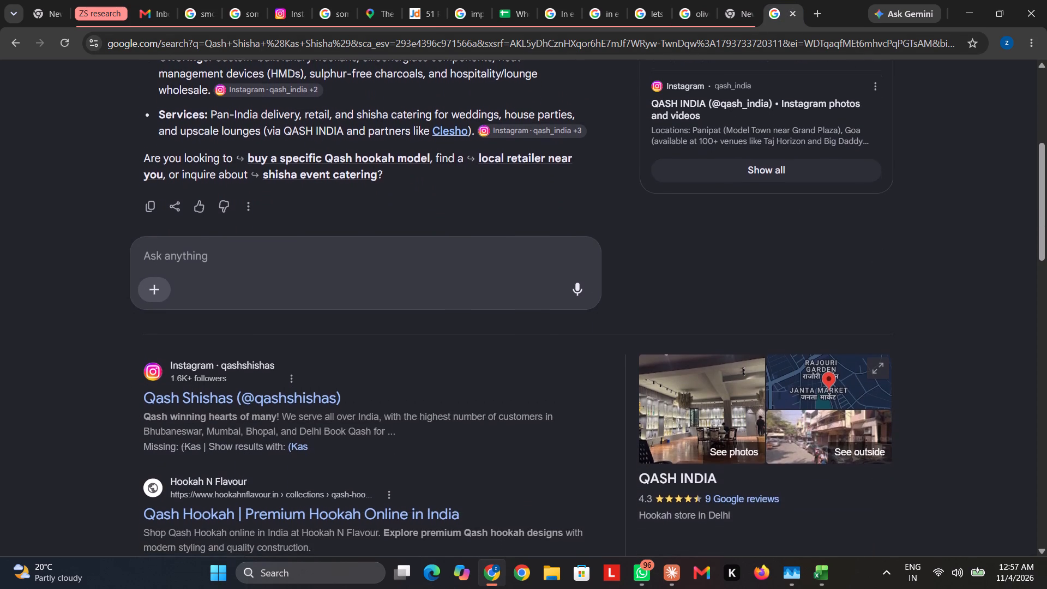
{"action": "scroll", "coordinate": [440, 167], "scroll_direction": "up", "scroll_amount": 2}
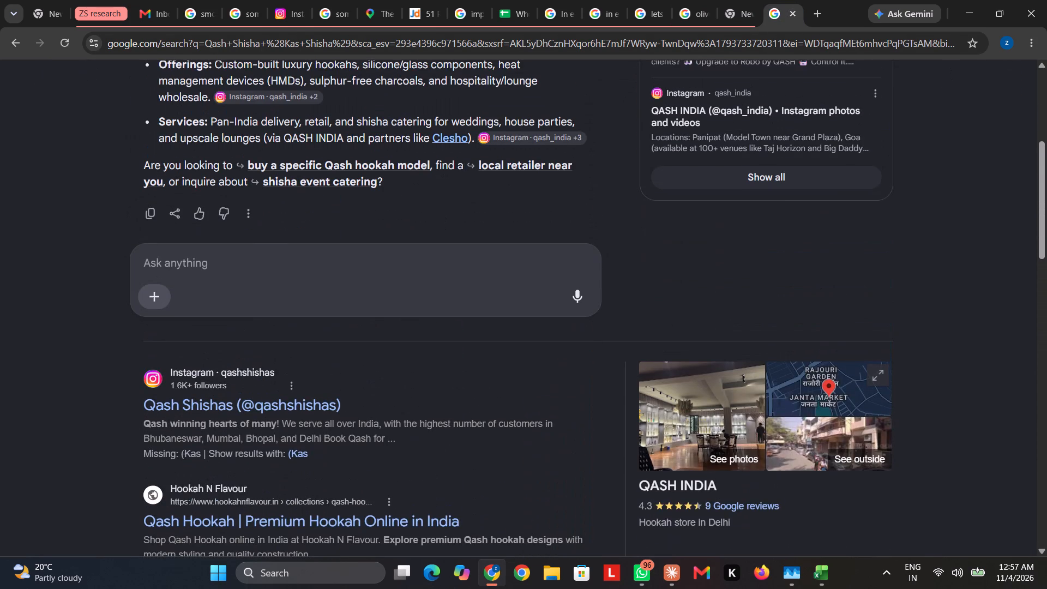
{"action": "left_click", "coordinate": [238, 400]}
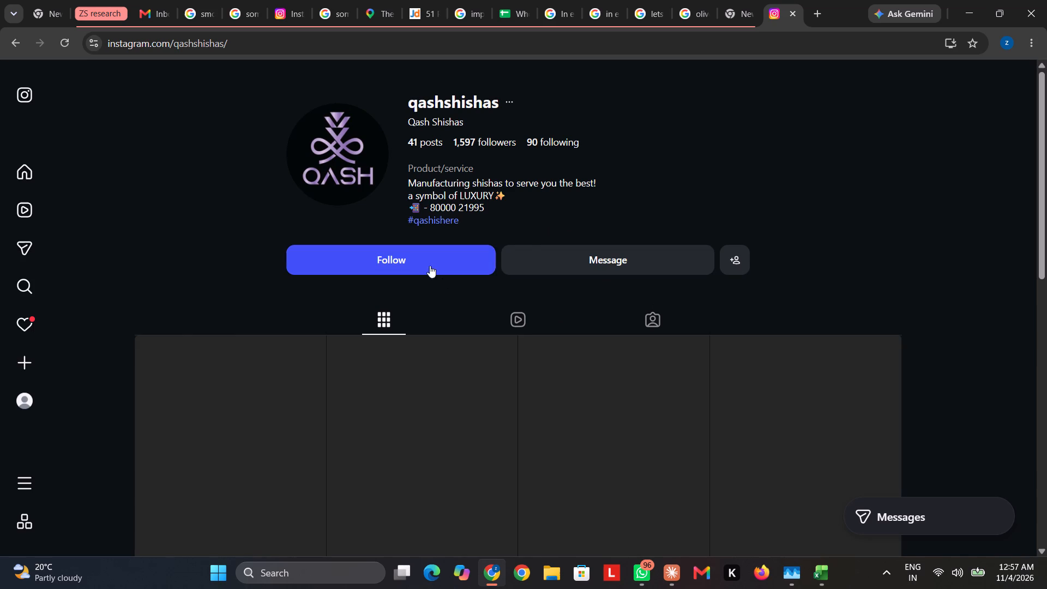
Send Qash Shishas the Instagram message "do you have velo , pablo nicotine pouches" and close the chat.
{"action": "left_click", "coordinate": [610, 261]}
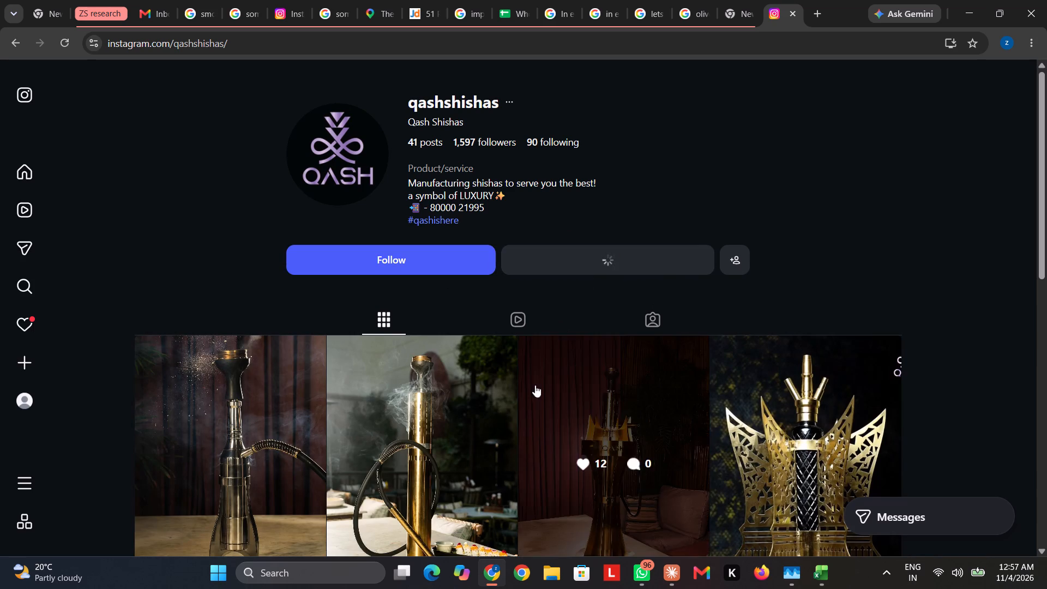
{"action": "scroll", "coordinate": [537, 486], "scroll_direction": "down", "scroll_amount": 6}
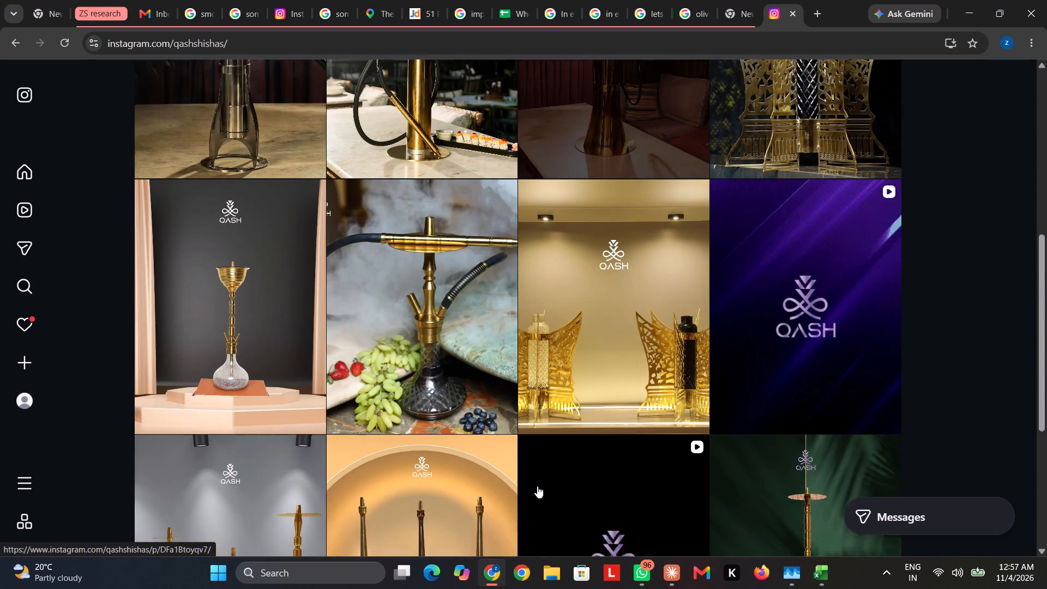
{"action": "scroll", "coordinate": [537, 486], "scroll_direction": "right", "scroll_amount": 2}
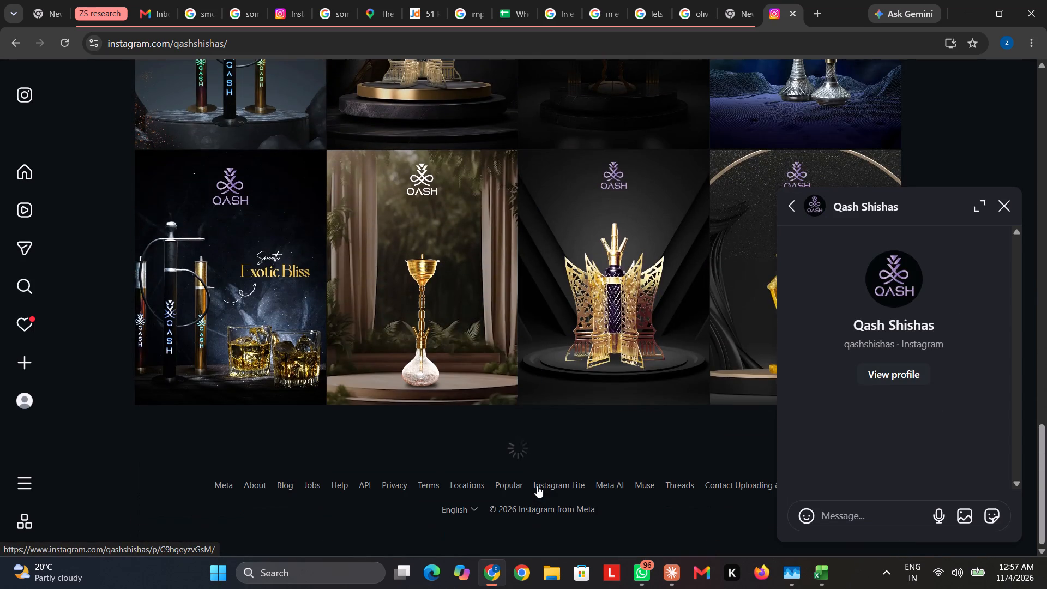
{"action": "scroll", "coordinate": [537, 486], "scroll_direction": "right", "scroll_amount": 1}
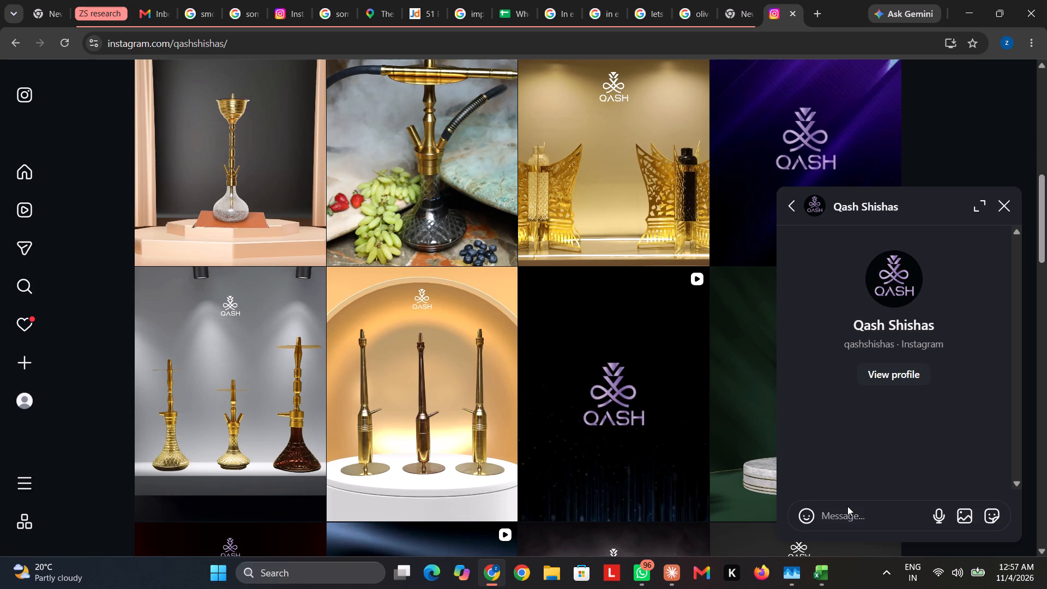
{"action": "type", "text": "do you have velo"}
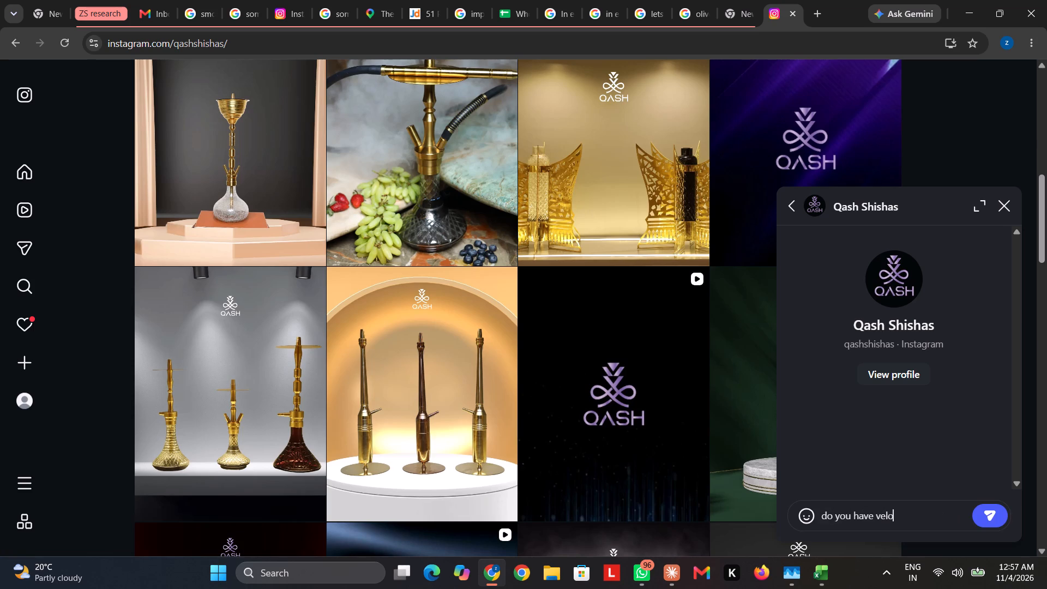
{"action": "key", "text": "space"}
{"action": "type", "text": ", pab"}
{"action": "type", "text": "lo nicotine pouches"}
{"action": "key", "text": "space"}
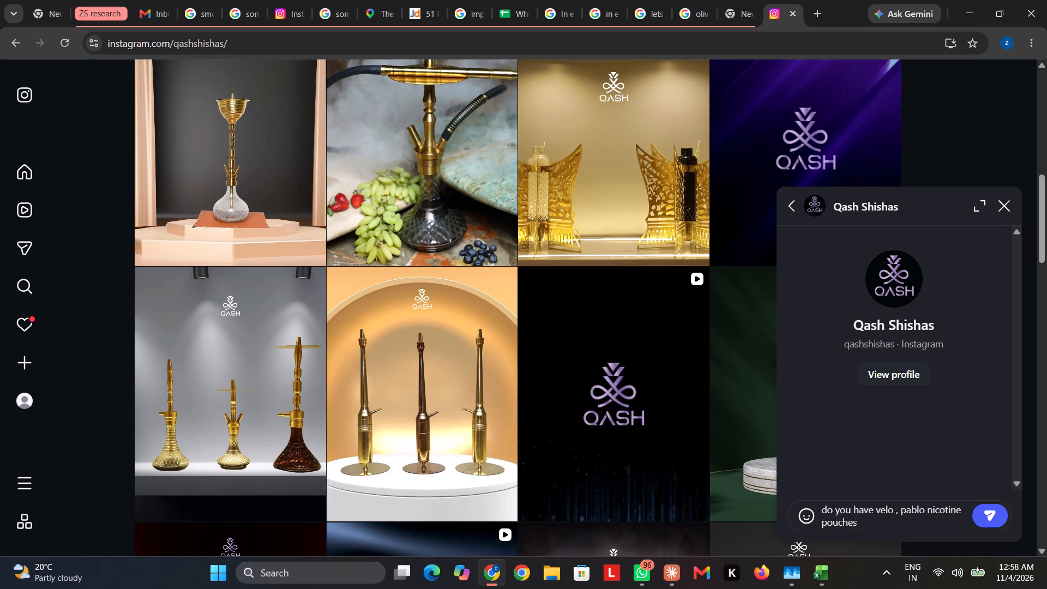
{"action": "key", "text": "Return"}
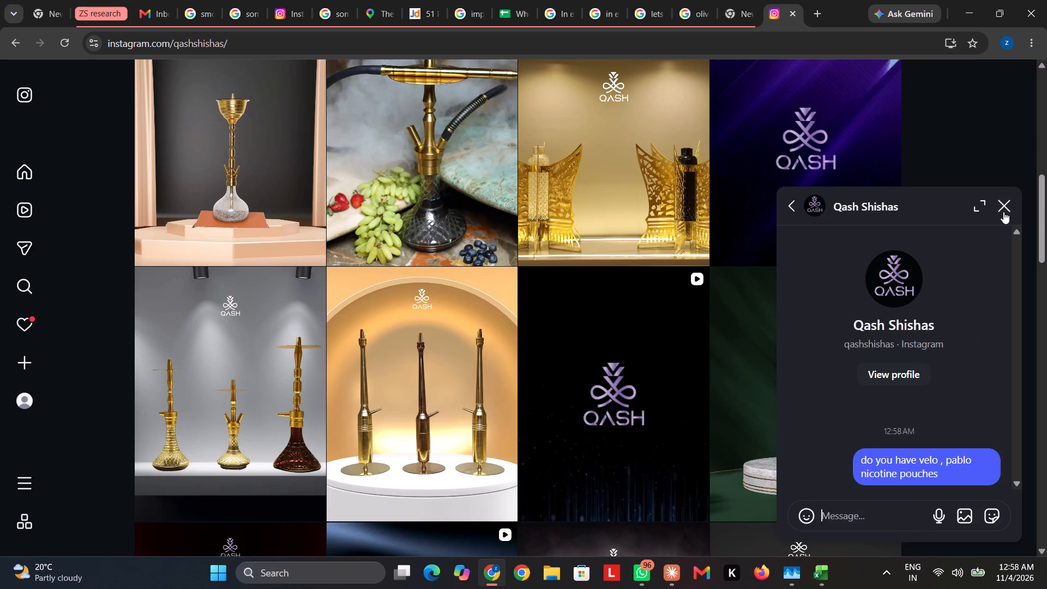
{"action": "left_click", "coordinate": [1003, 212]}
Close the Qash Shishas and Olive Shisha pages and return to the "smoke shops in delhi" results.
{"action": "left_click", "coordinate": [792, 15]}
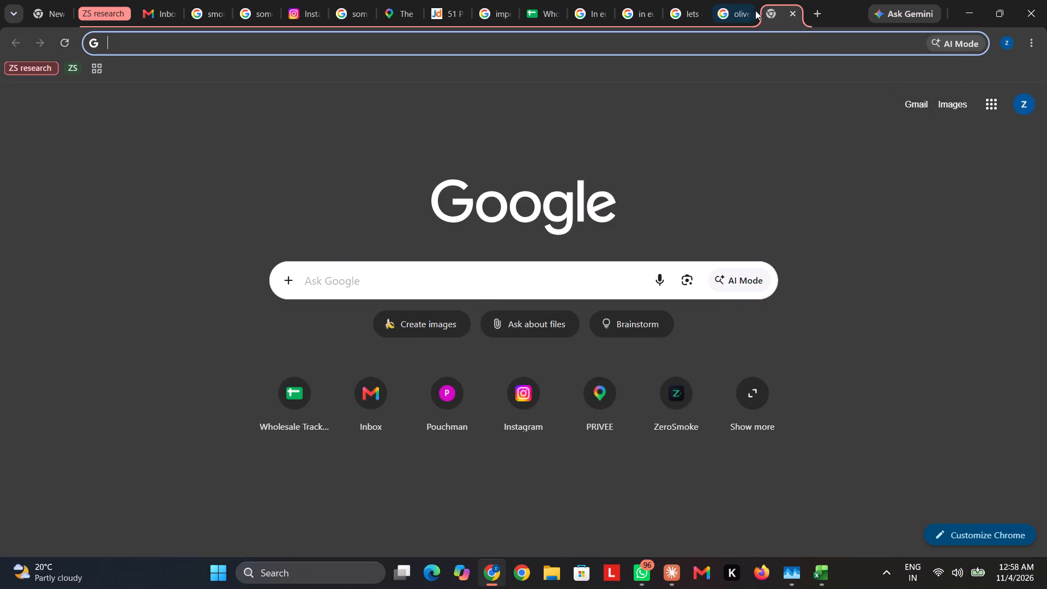
{"action": "left_click", "coordinate": [741, 15]}
{"action": "left_click", "coordinate": [743, 13]}
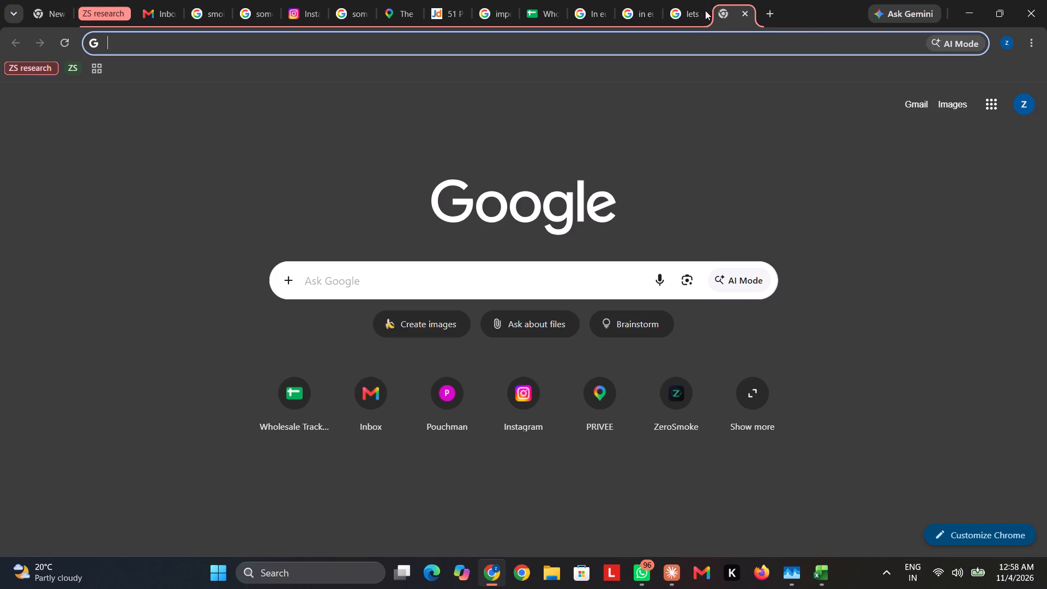
{"action": "left_click", "coordinate": [689, 11]}
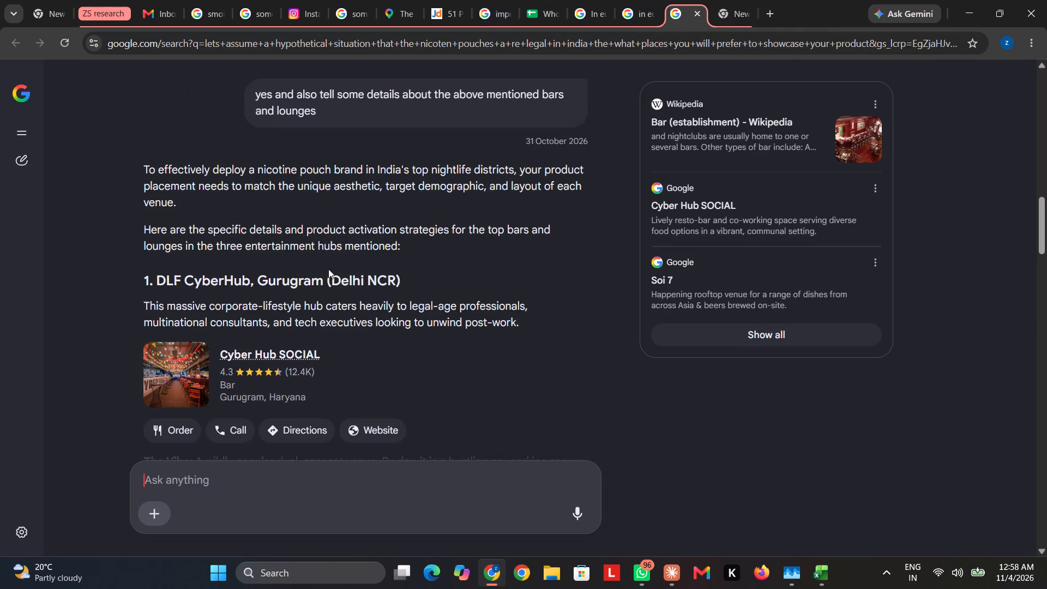
{"action": "left_click", "coordinate": [221, 15]}
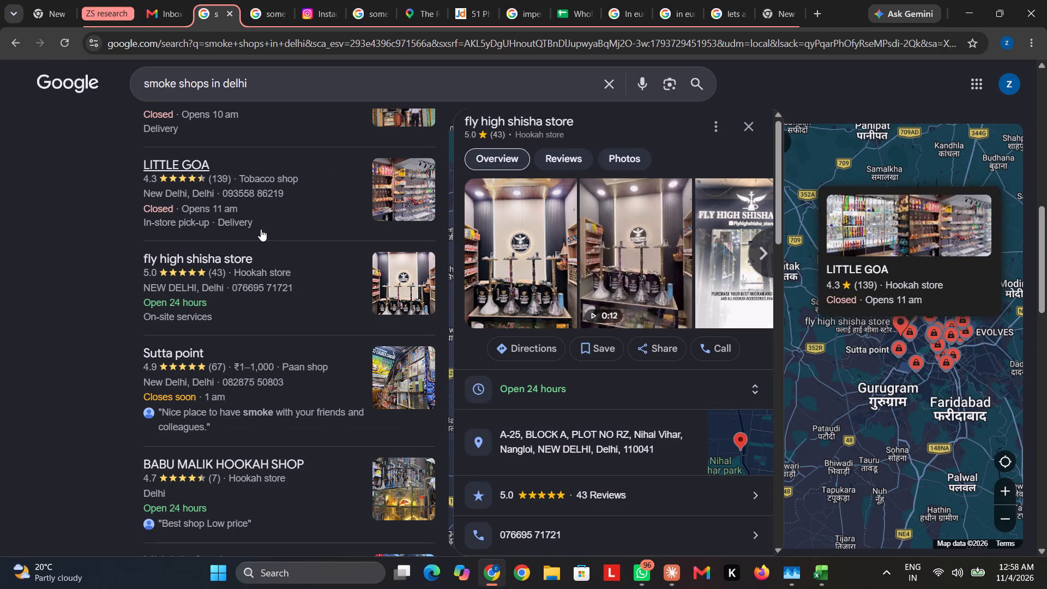
Open the JUNGLE SMOKE listing from the Delhi smoke shop results and view its address and phone details.
{"action": "scroll", "coordinate": [261, 229], "scroll_direction": "up", "scroll_amount": 1}
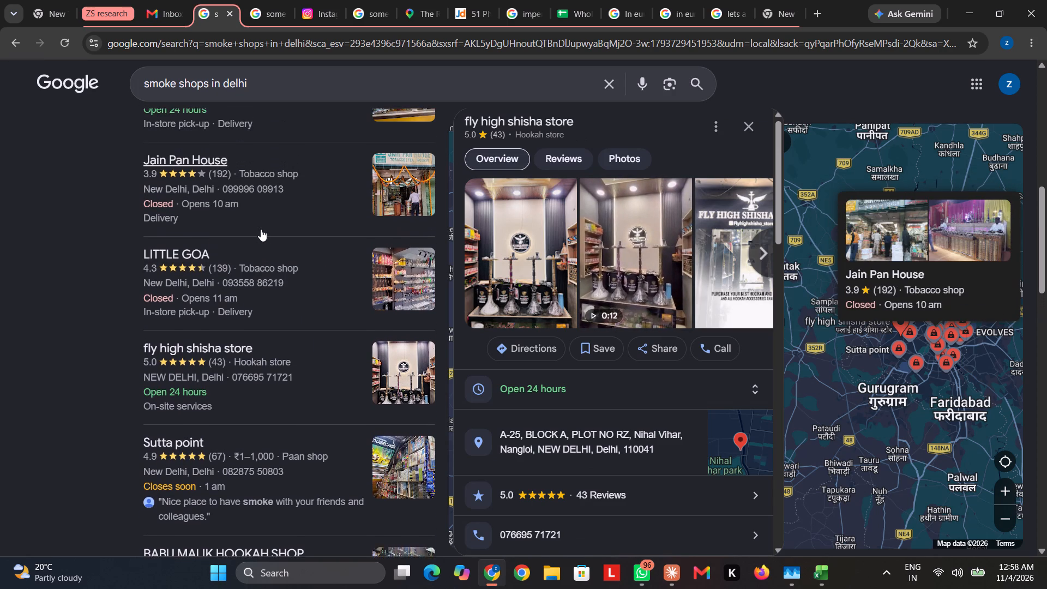
{"action": "scroll", "coordinate": [261, 229], "scroll_direction": "up", "scroll_amount": 2}
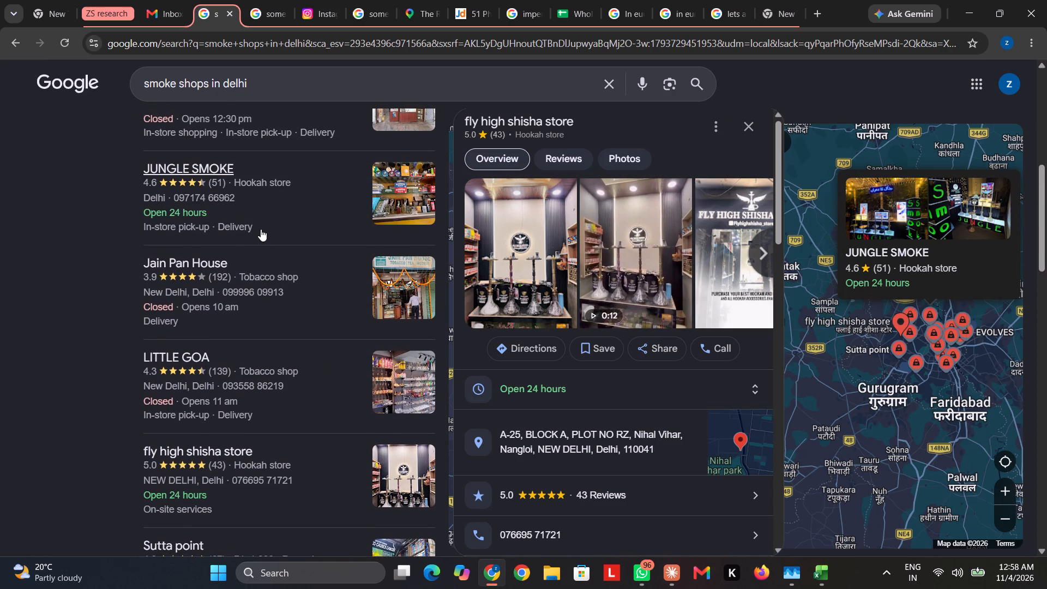
{"action": "left_click", "coordinate": [212, 166]}
{"action": "scroll", "coordinate": [488, 356], "scroll_direction": "down", "scroll_amount": 3}
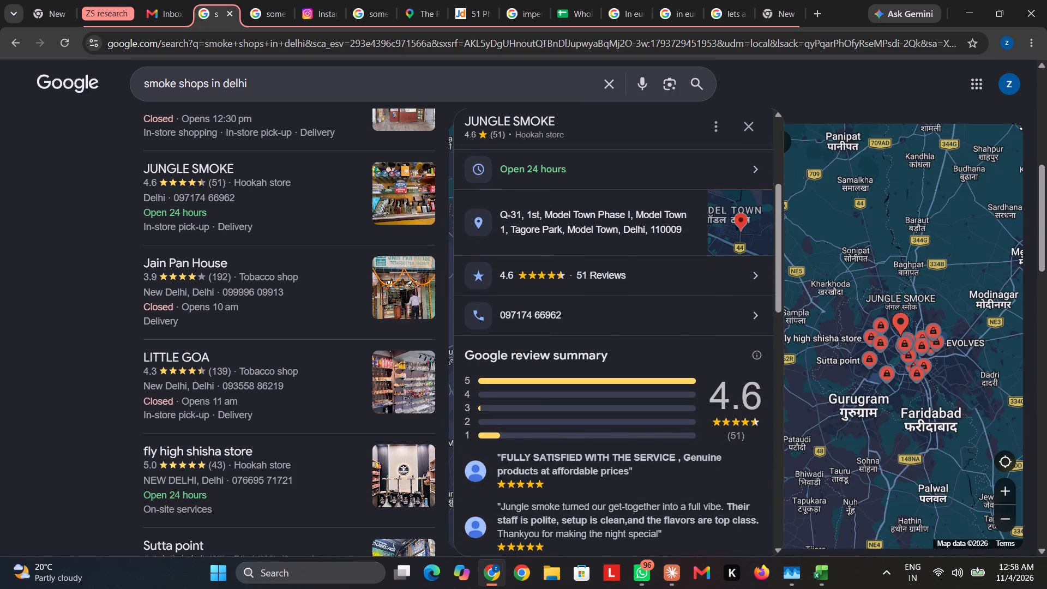
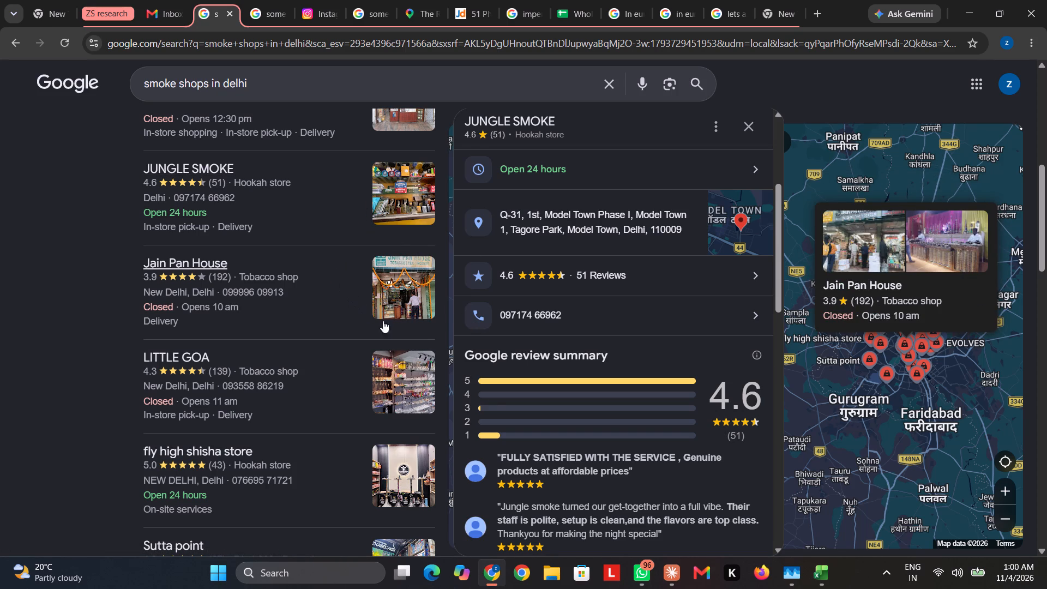
Switch to Excel and review the leads already recorded in MY_Leads_1, then return to the Delhi smoke shop results.
{"action": "left_click", "coordinate": [825, 588]}
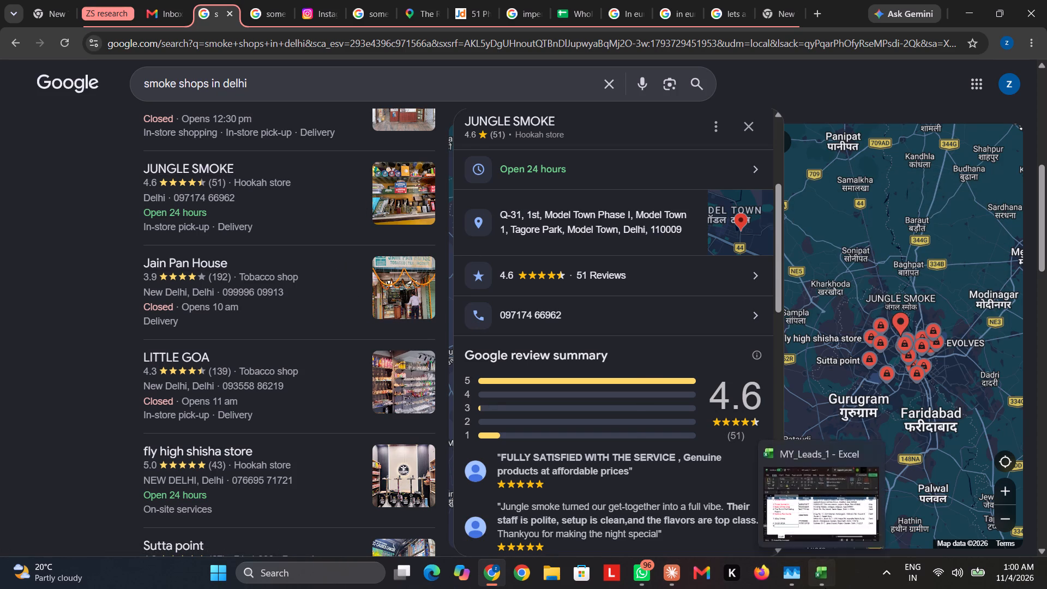
{"action": "scroll", "coordinate": [179, 374], "scroll_direction": "up", "scroll_amount": 2}
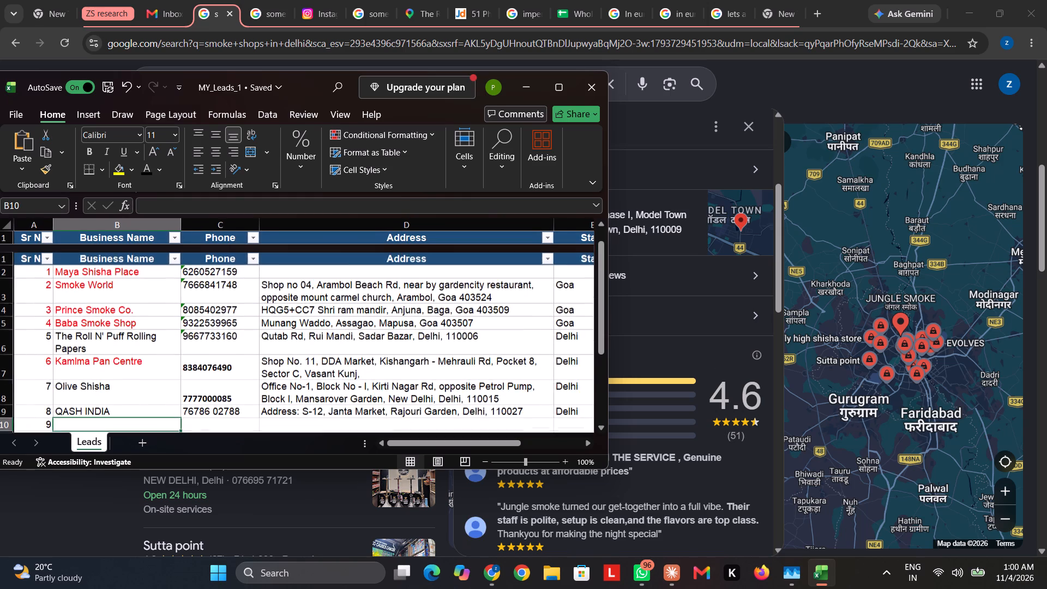
{"action": "scroll", "coordinate": [179, 374], "scroll_direction": "up", "scroll_amount": 1}
{"action": "scroll", "coordinate": [179, 374], "scroll_direction": "down", "scroll_amount": 1}
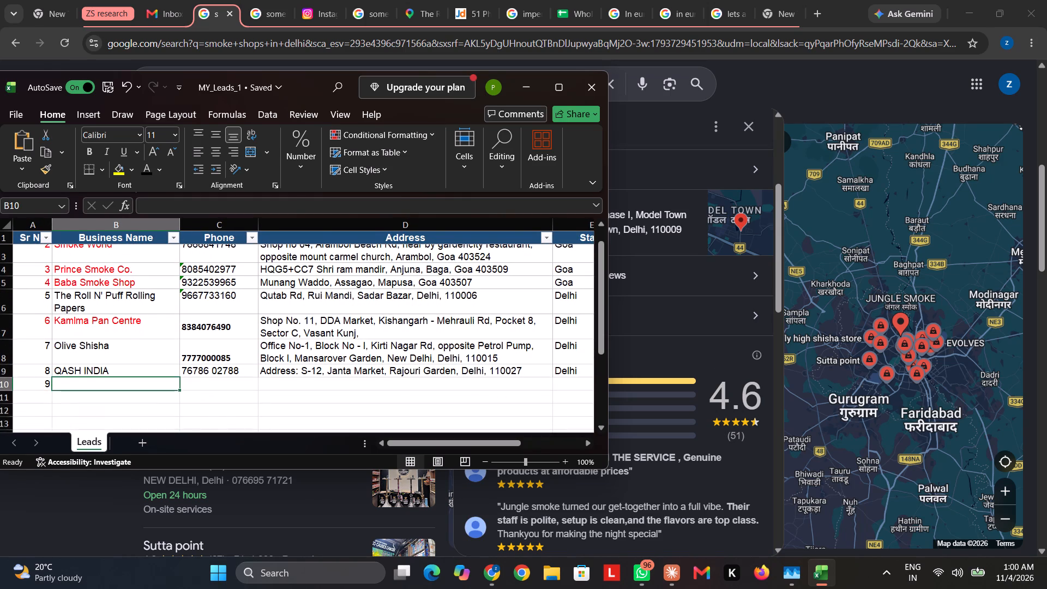
{"action": "scroll", "coordinate": [179, 374], "scroll_direction": "down", "scroll_amount": 2}
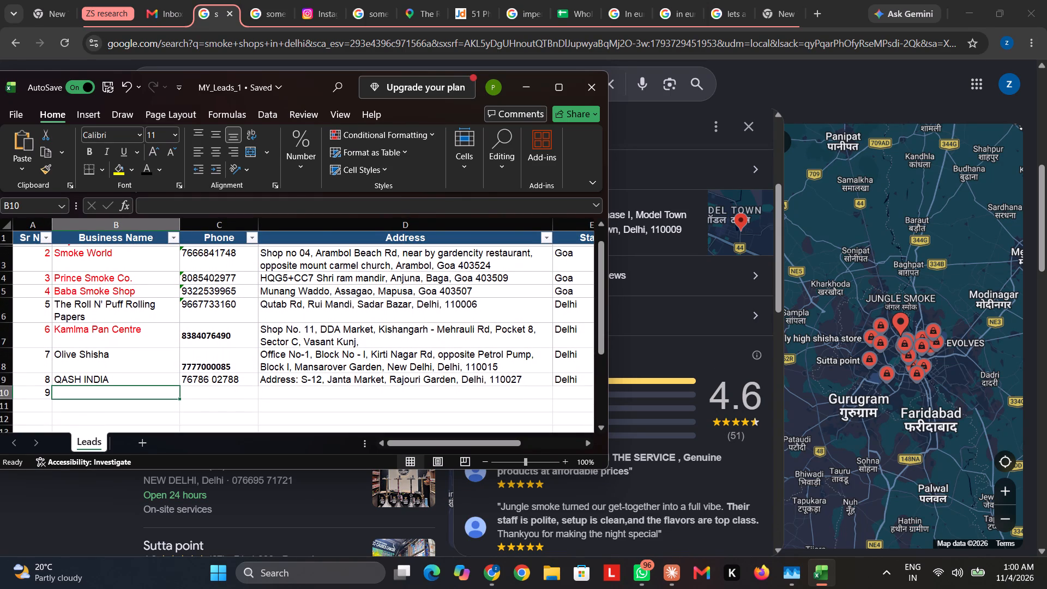
{"action": "scroll", "coordinate": [179, 374], "scroll_direction": "down", "scroll_amount": 1}
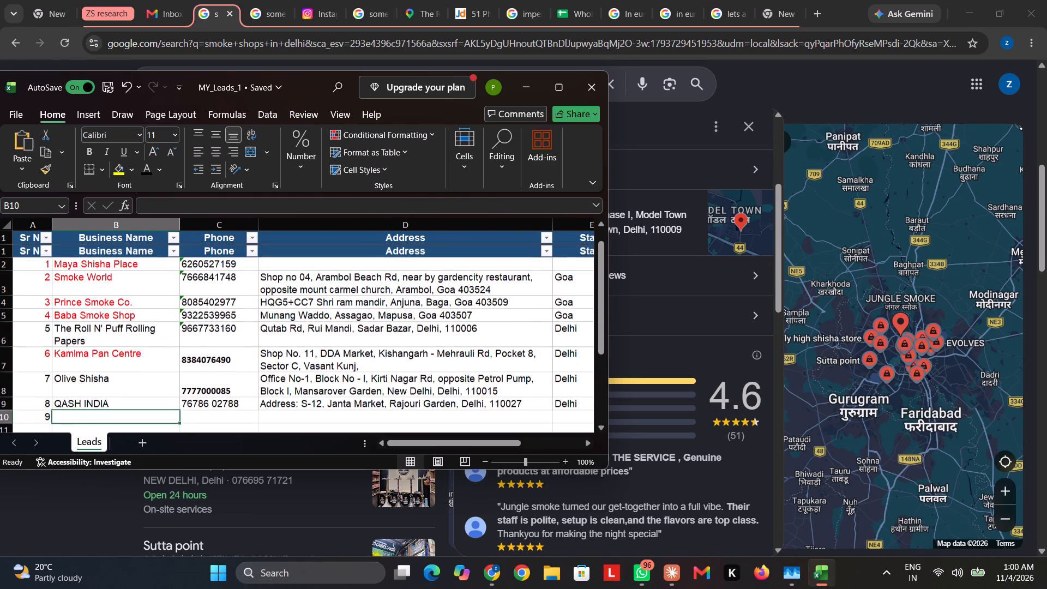
{"action": "left_click", "coordinate": [526, 77]}
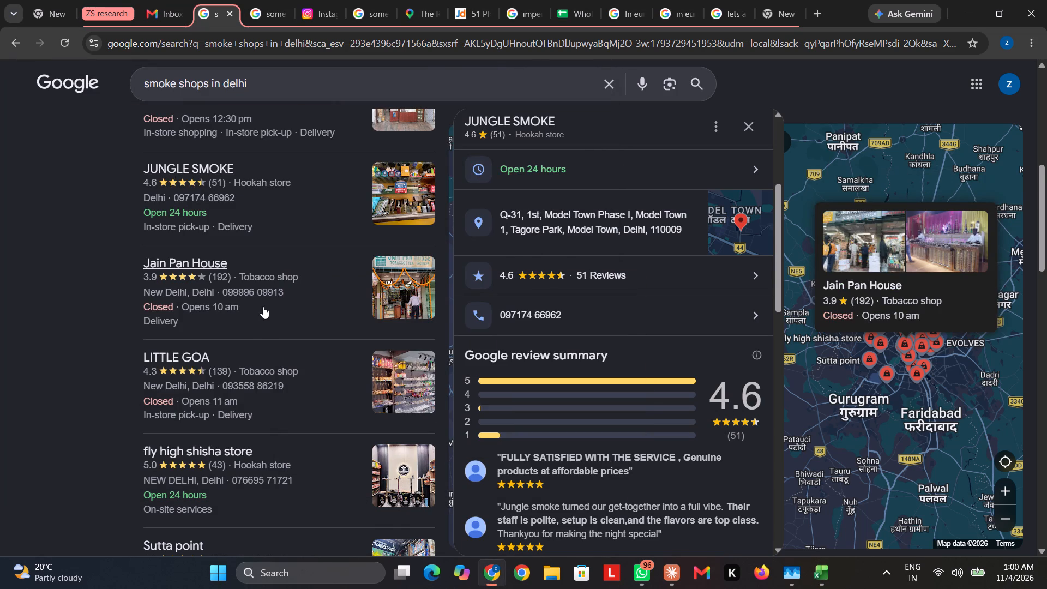
Browse further through the Delhi smoke shop results and open the Sutta point listing to view its address and phone details.
{"action": "scroll", "coordinate": [263, 306], "scroll_direction": "down", "scroll_amount": 2}
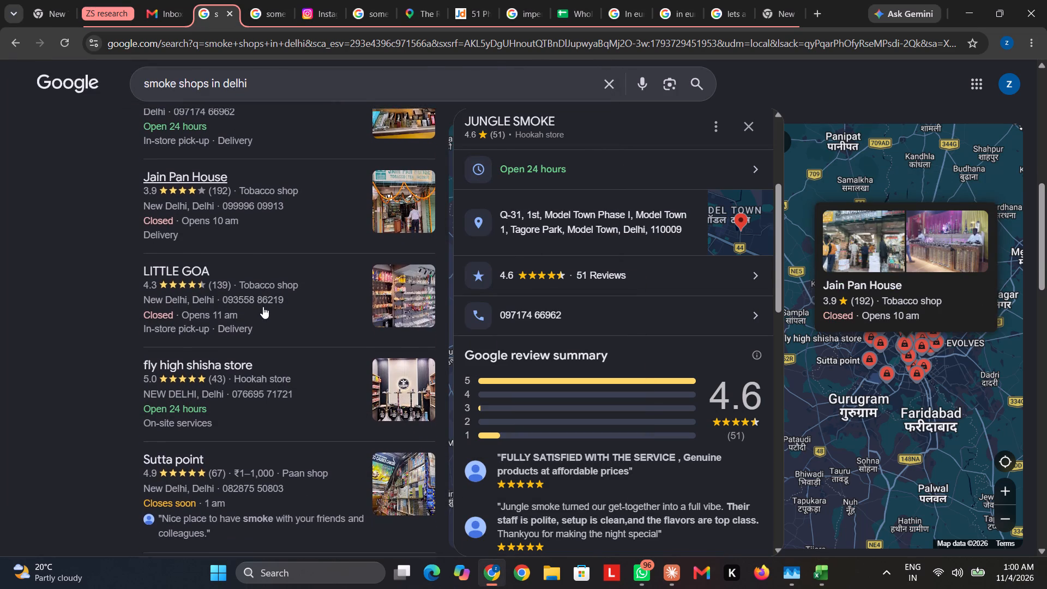
{"action": "scroll", "coordinate": [263, 306], "scroll_direction": "down", "scroll_amount": 3}
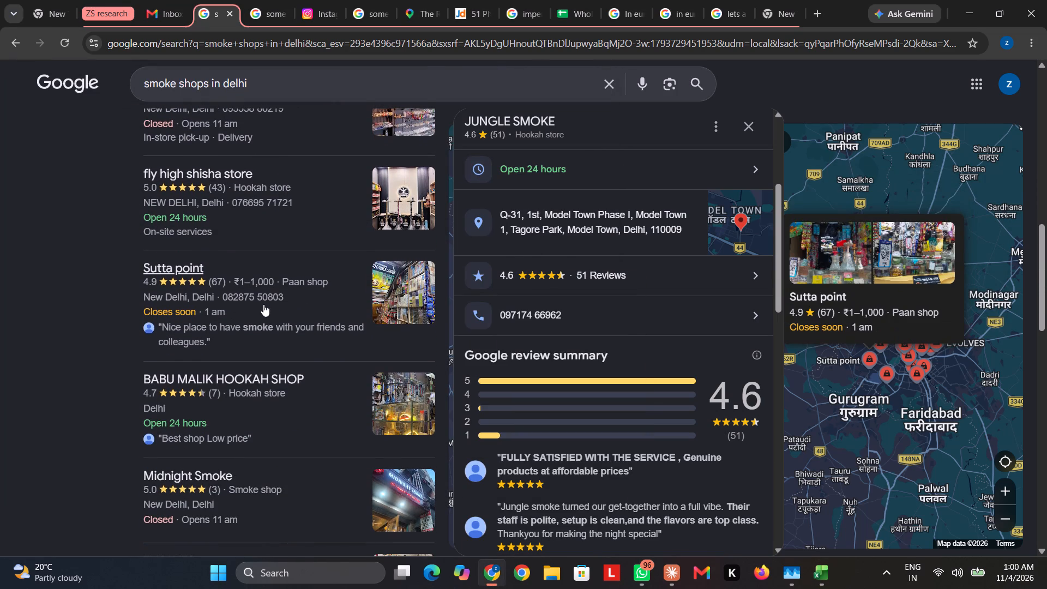
{"action": "scroll", "coordinate": [263, 304], "scroll_direction": "down", "scroll_amount": 1}
{"action": "left_click", "coordinate": [189, 254]}
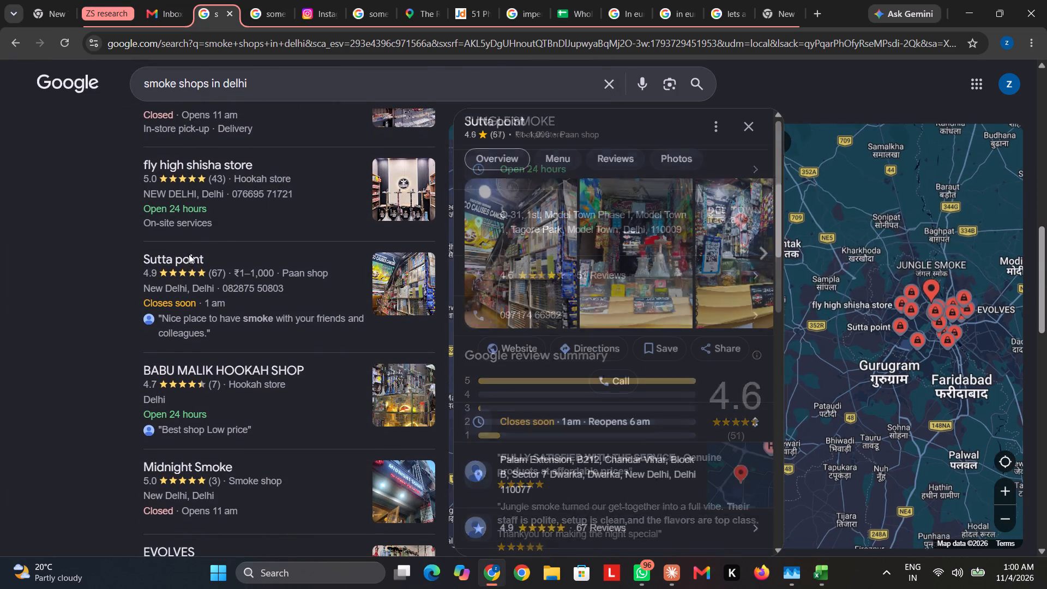
{"action": "scroll", "coordinate": [531, 377], "scroll_direction": "down", "scroll_amount": 2}
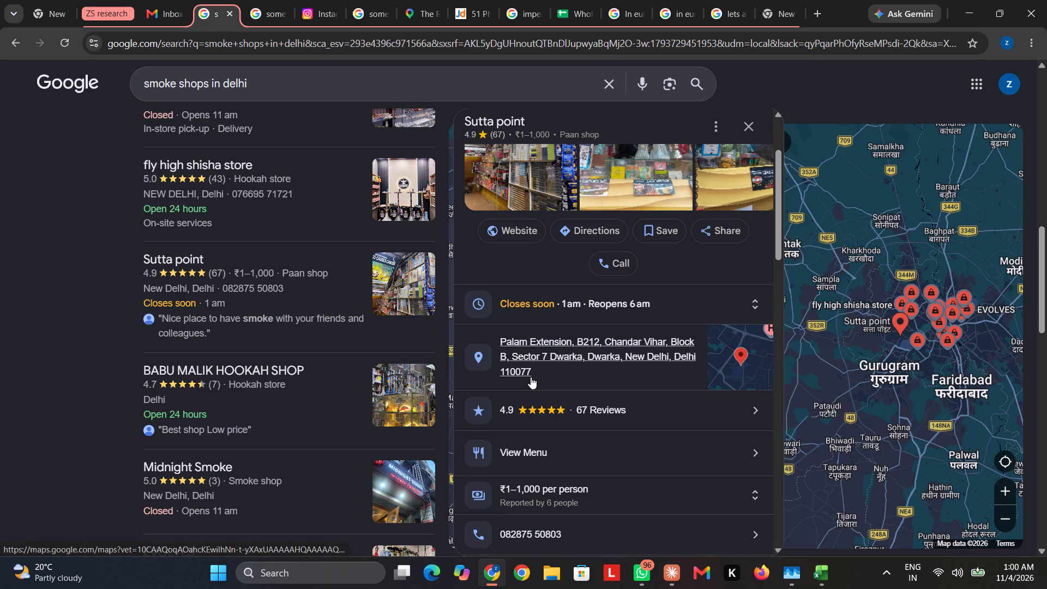
{"action": "scroll", "coordinate": [531, 377], "scroll_direction": "down", "scroll_amount": 1}
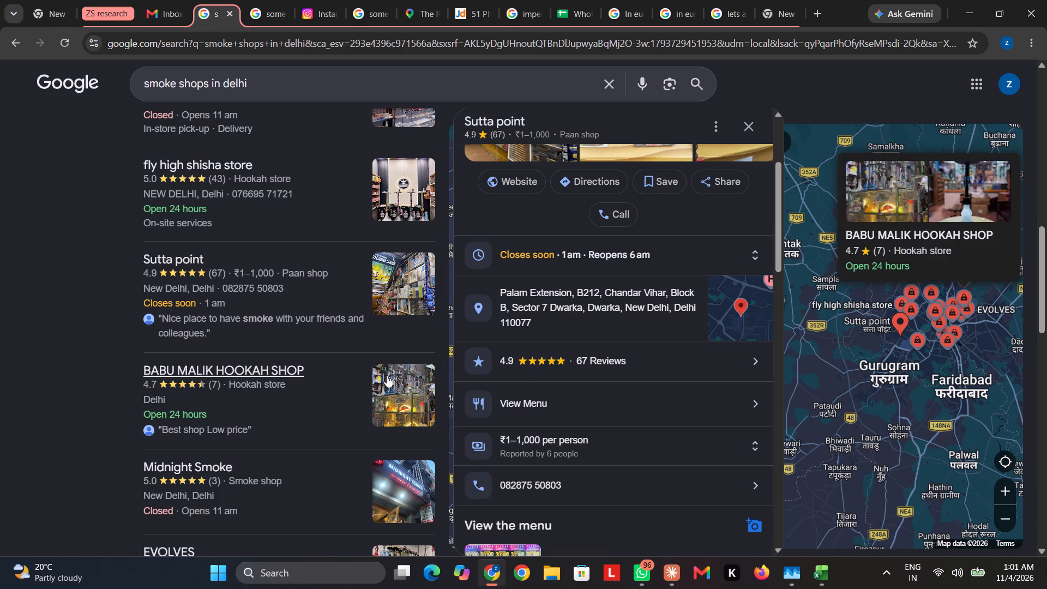
Open the BABU MALIK HOOKAH SHOP listing and check its contact details.
{"action": "left_click", "coordinate": [223, 366]}
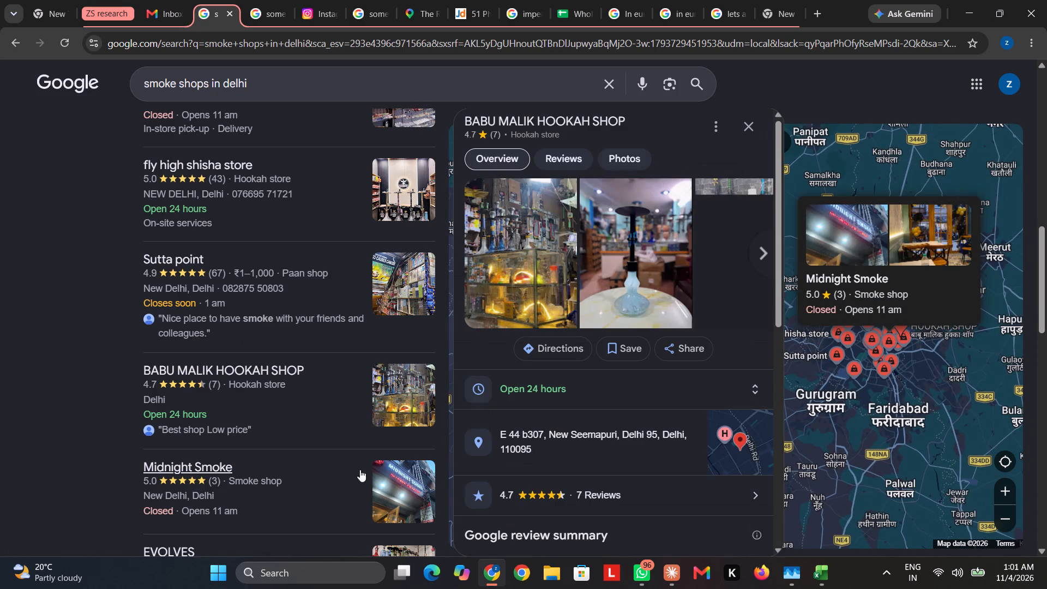
{"action": "scroll", "coordinate": [531, 462], "scroll_direction": "down", "scroll_amount": 1}
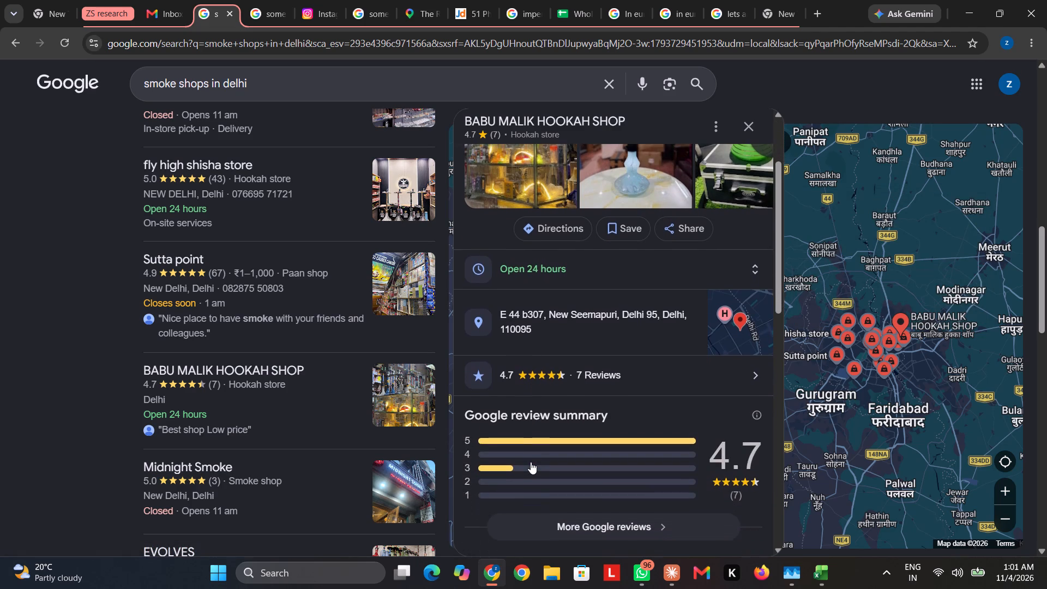
{"action": "scroll", "coordinate": [531, 462], "scroll_direction": "down", "scroll_amount": 1}
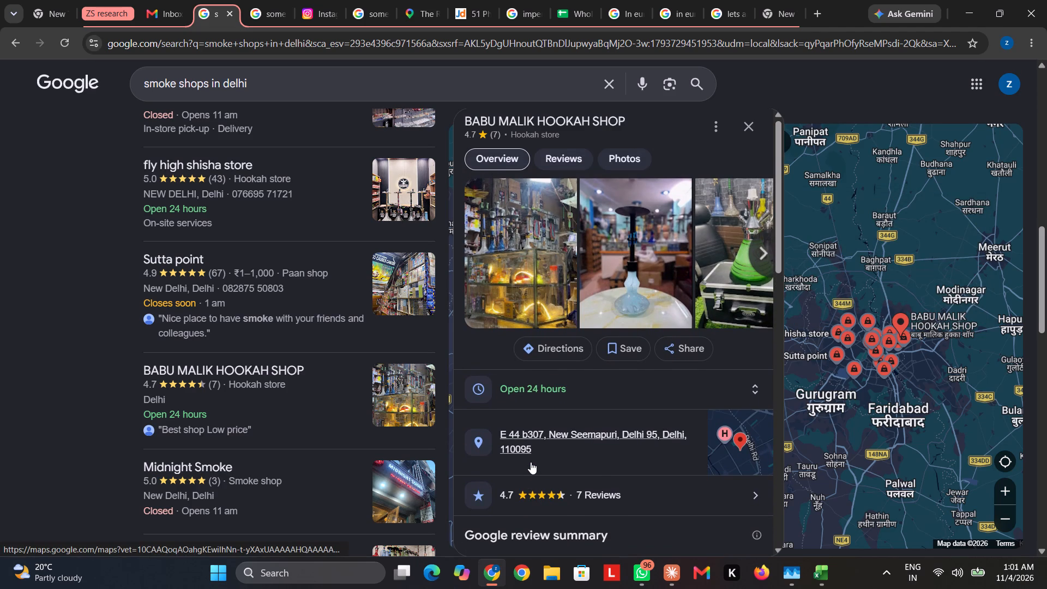
Switch to Excel and enter Jungle Smoke as the business name for lead 9 in cell B10.
{"action": "left_click", "coordinate": [823, 577]}
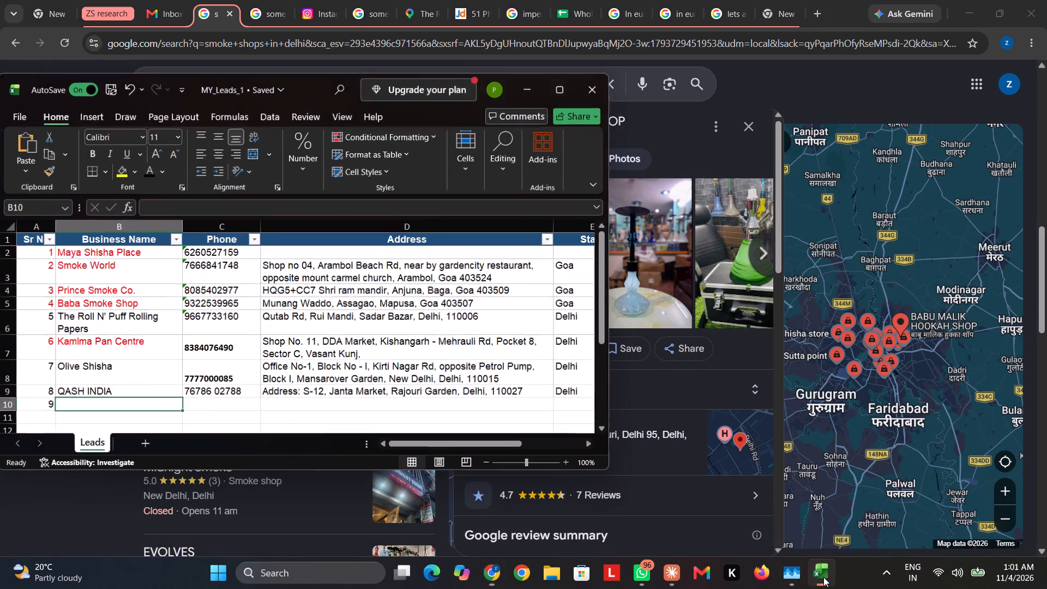
{"action": "left_click", "coordinate": [104, 405]}
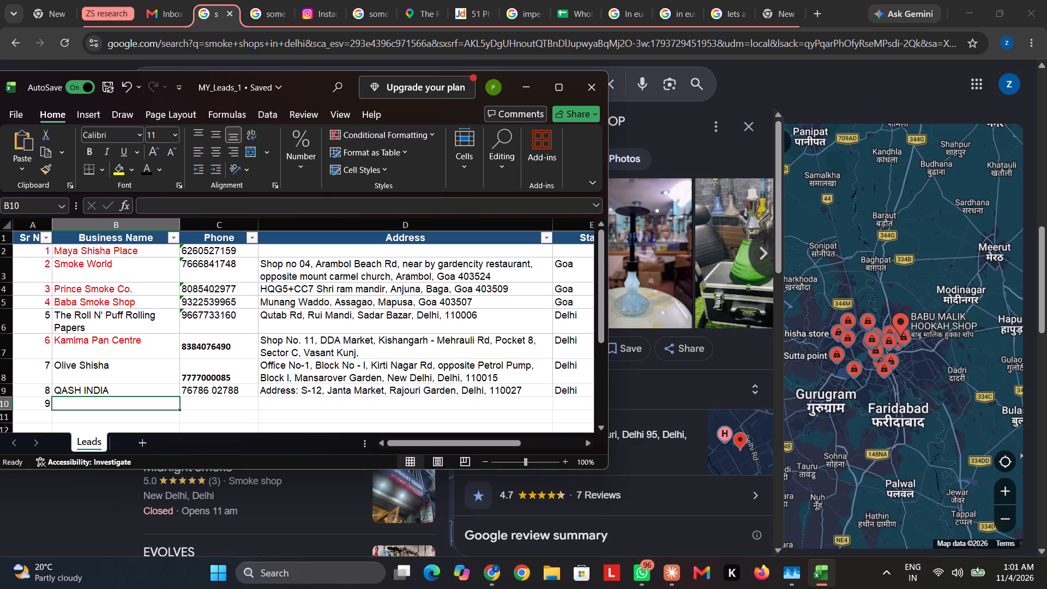
{"action": "double_click", "coordinate": [99, 402]}
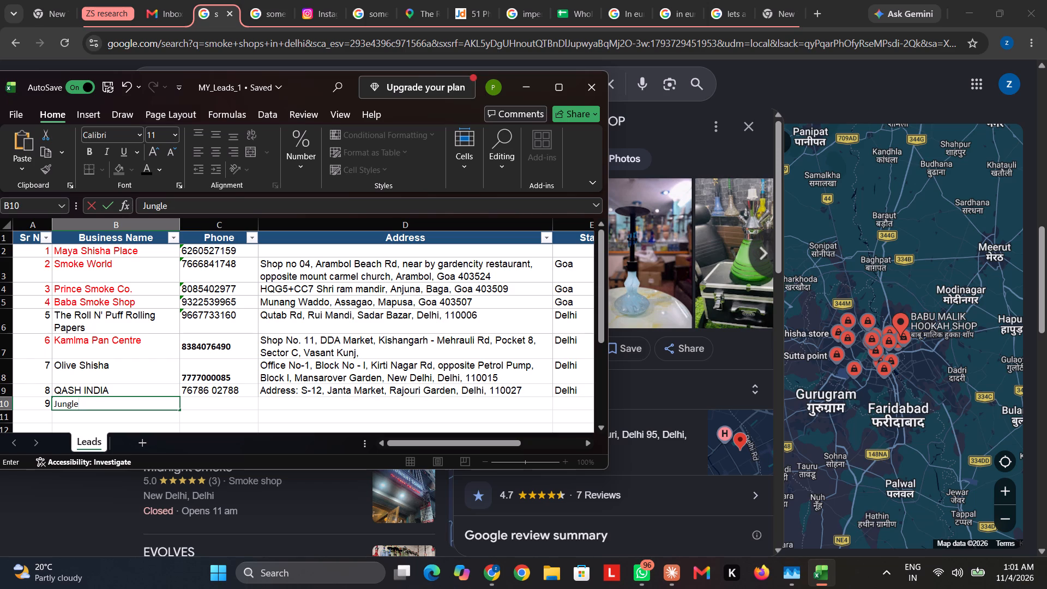
{"action": "key", "text": "space"}
{"action": "type", "text": "moke"}
{"action": "key", "text": "Right"}
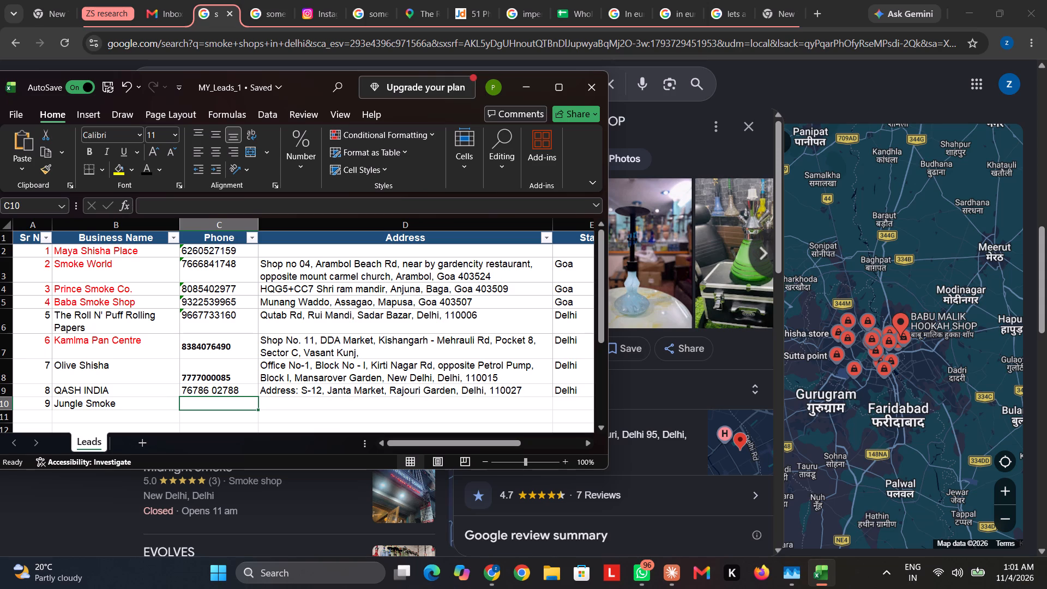
Move the Excel window off the search results and reopen the JUNGLE SMOKE listing at its address and phone details.
{"action": "left_click_drag", "start_coordinate": [306, 80], "coordinate": [621, 256]}
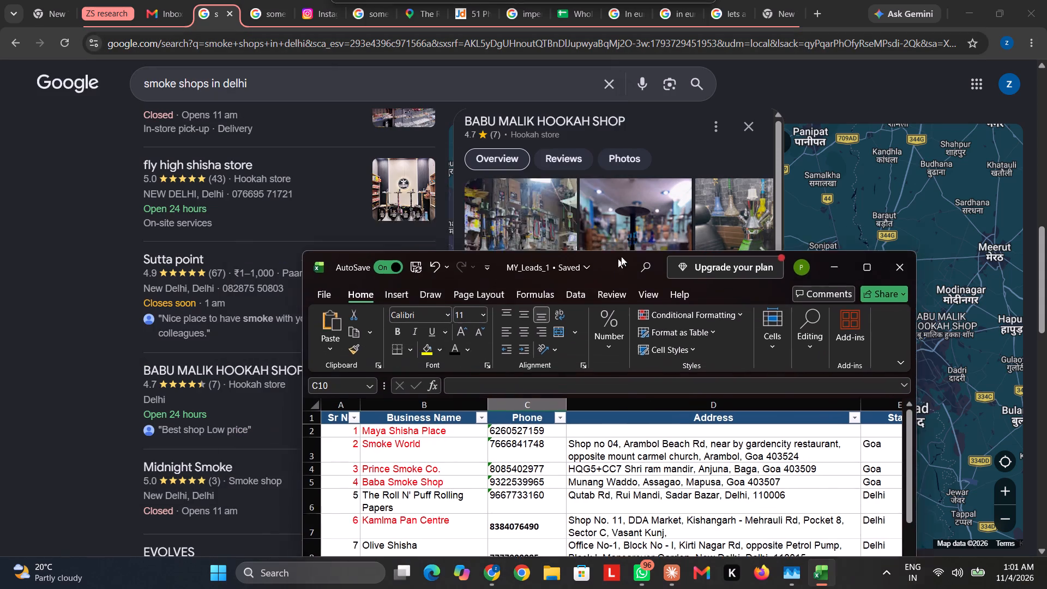
{"action": "left_click_drag", "start_coordinate": [621, 256], "coordinate": [653, 186]}
{"action": "scroll", "coordinate": [332, 143], "scroll_direction": "up", "scroll_amount": 2}
{"action": "scroll", "coordinate": [231, 167], "scroll_direction": "up", "scroll_amount": 2}
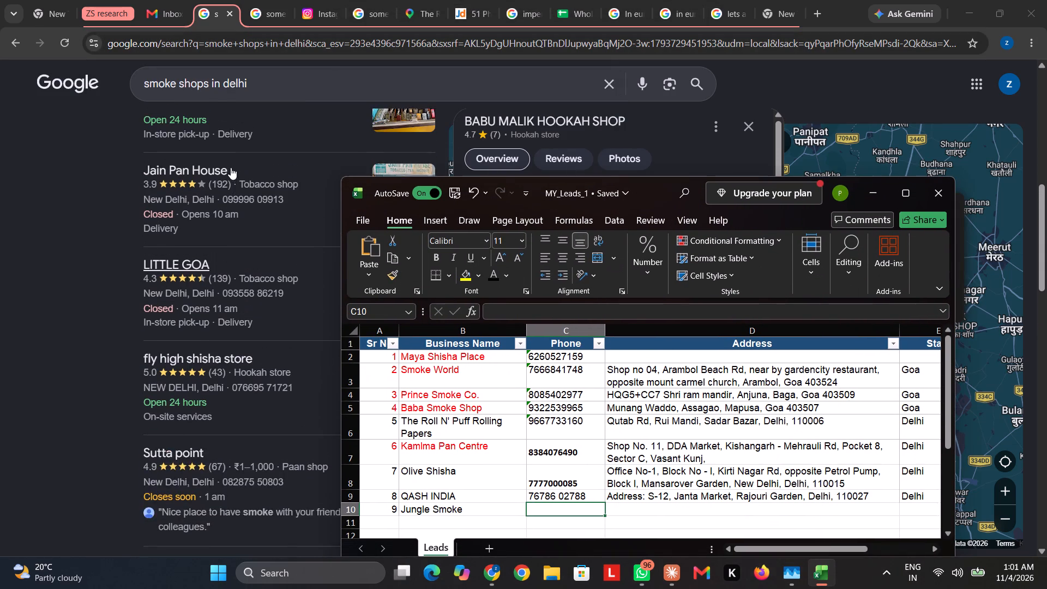
{"action": "scroll", "coordinate": [185, 189], "scroll_direction": "up", "scroll_amount": 2}
{"action": "left_click", "coordinate": [185, 206]}
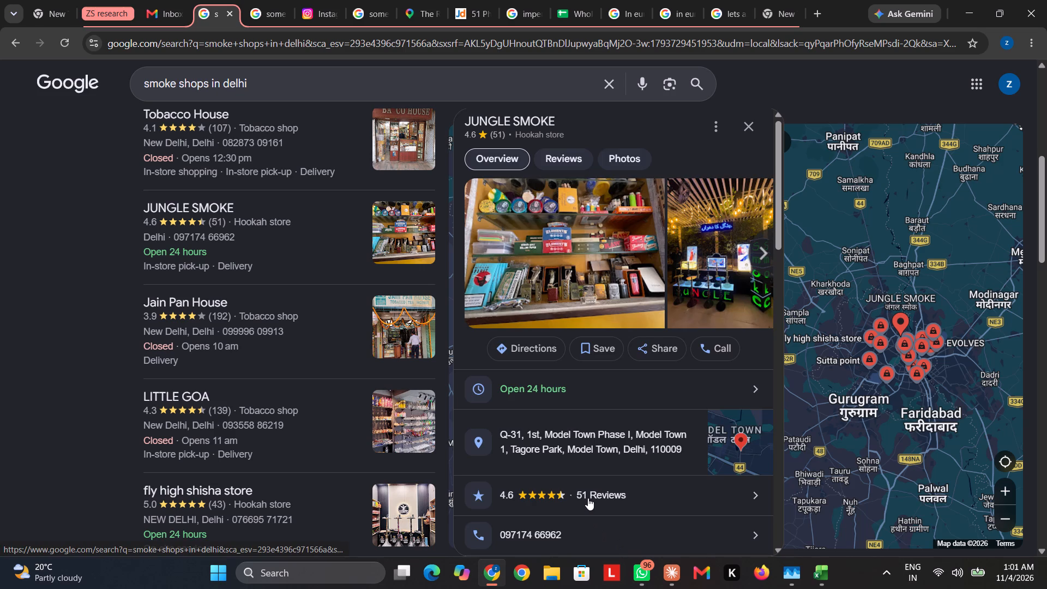
{"action": "scroll", "coordinate": [588, 498], "scroll_direction": "down", "scroll_amount": 1}
Bring MY_Leads_1 back and place its window beside the JUNGLE SMOKE contact details, keeping both them and the Phone column visible.
{"action": "left_click", "coordinate": [821, 575]}
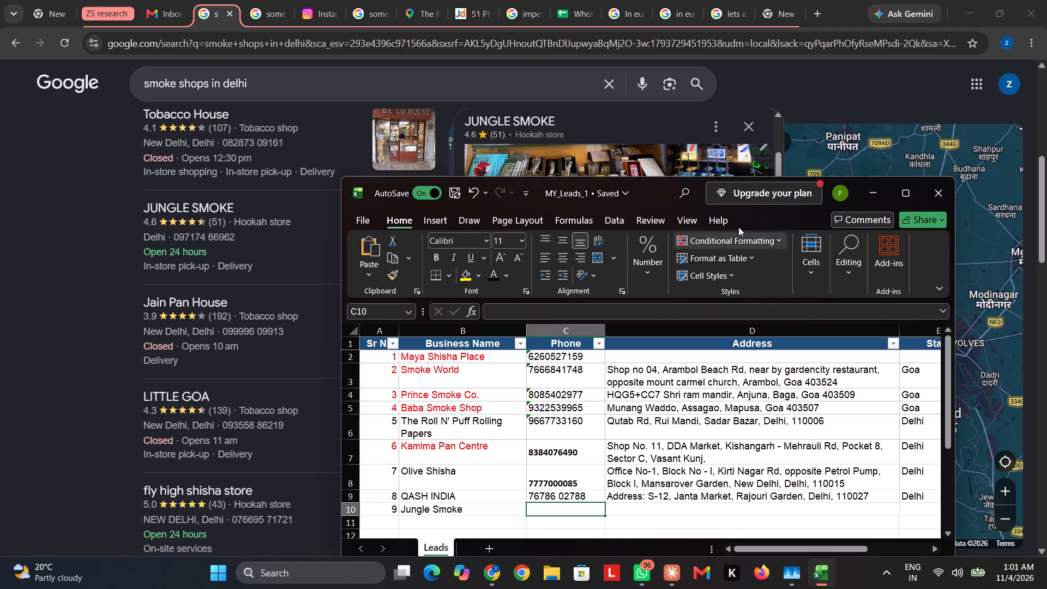
{"action": "left_click_drag", "start_coordinate": [636, 183], "coordinate": [580, 178]}
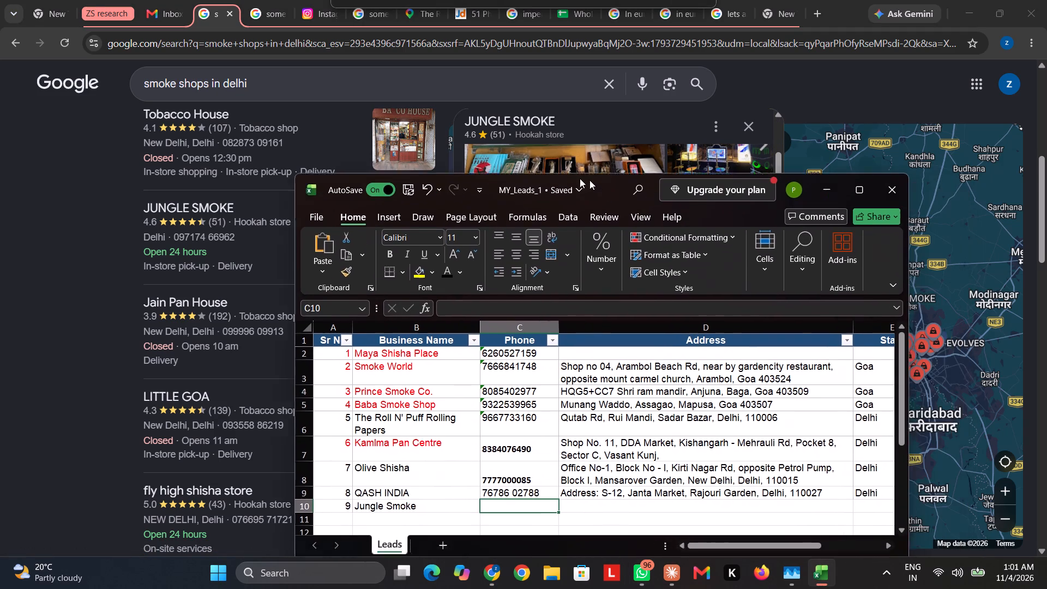
{"action": "left_click_drag", "start_coordinate": [580, 178], "coordinate": [147, 52]}
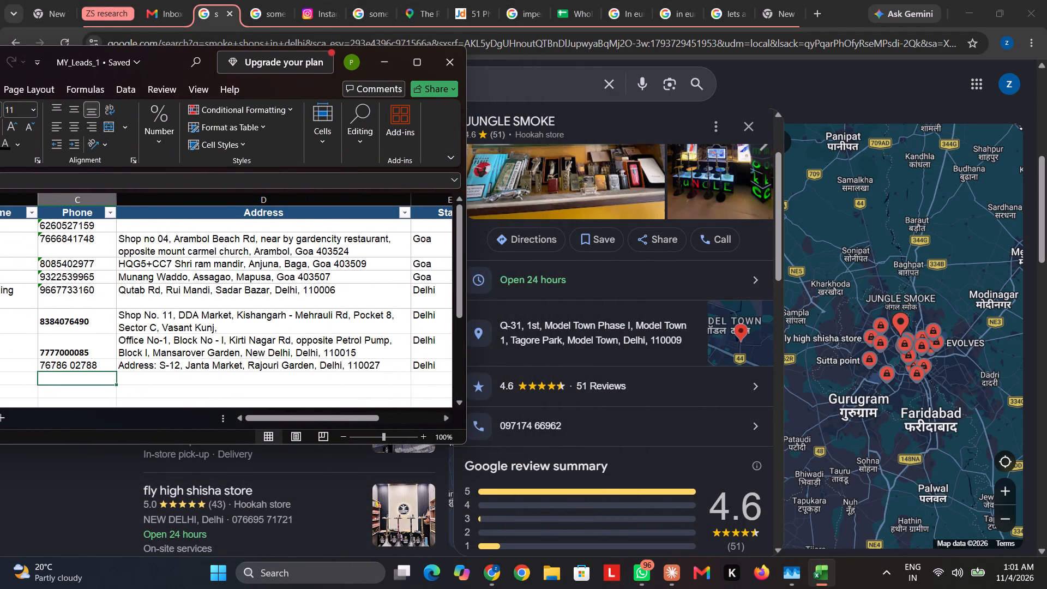
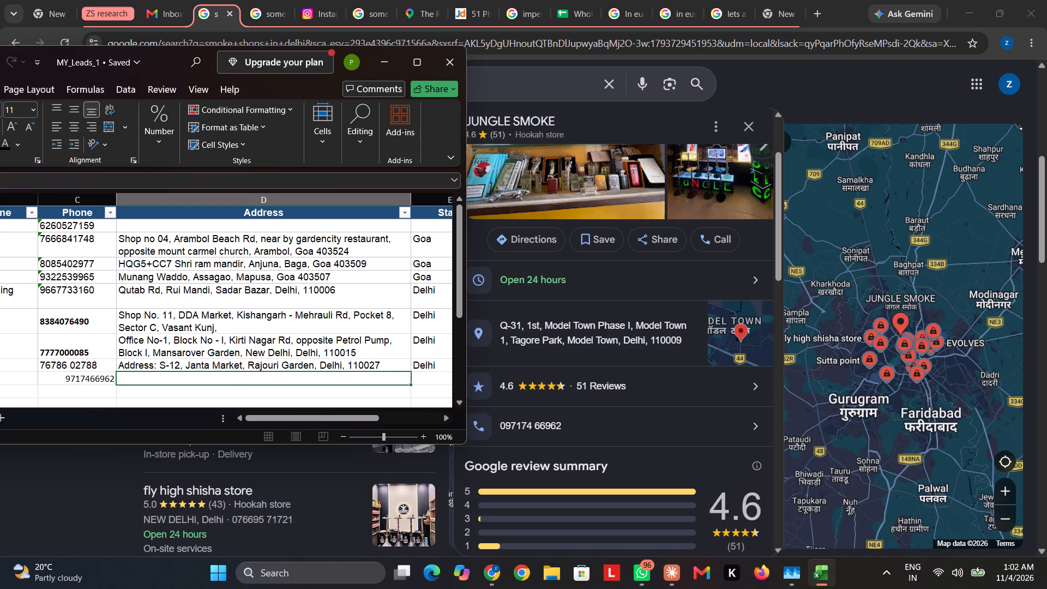
Left-align the Jungle Smoke phone number in cell C10.
{"action": "left_click", "coordinate": [87, 377]}
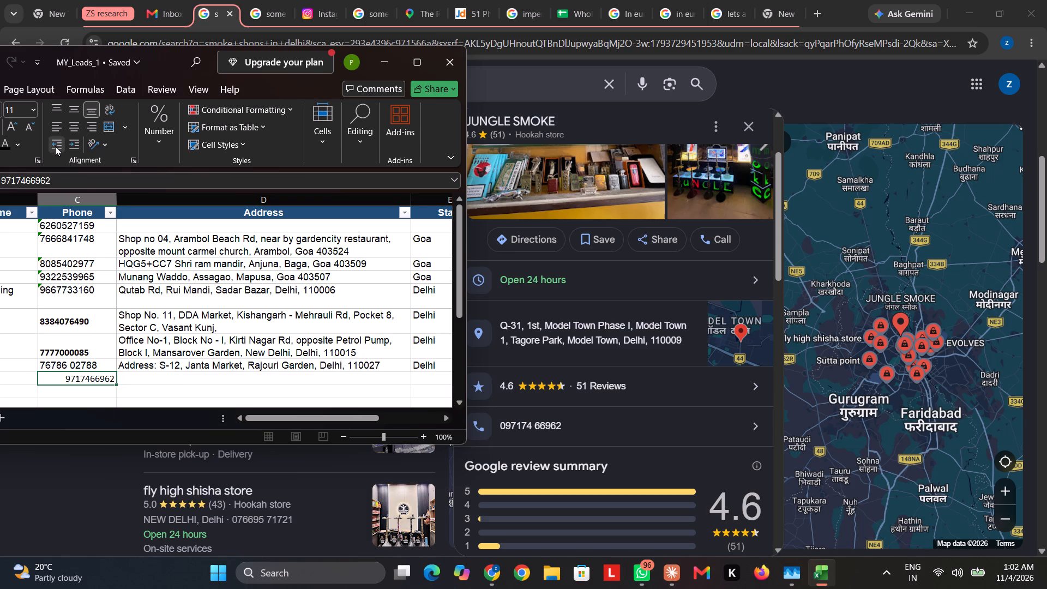
{"action": "left_click", "coordinate": [54, 123]}
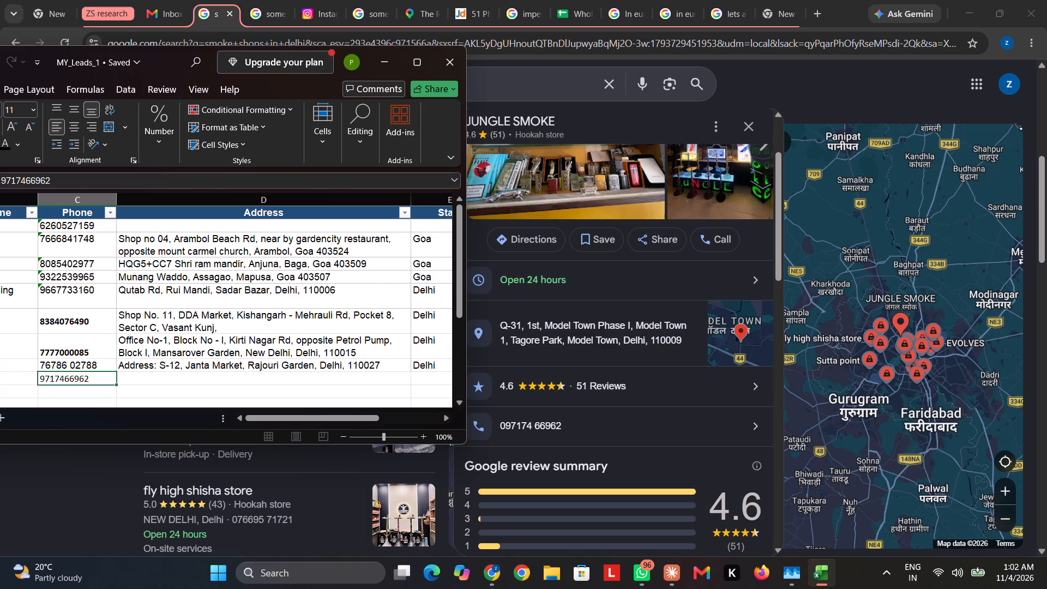
Open JUNGLE SMOKE's location in Google Maps, copy its address, and return to the smoke shops in delhi results.
{"action": "left_click", "coordinate": [152, 380]}
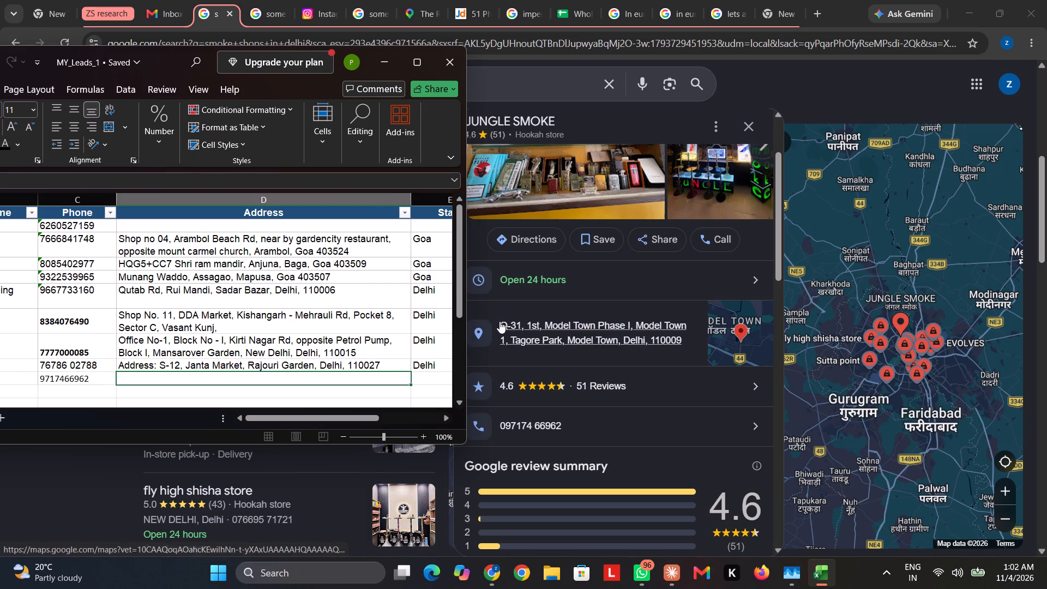
{"action": "left_click_drag", "start_coordinate": [500, 321], "coordinate": [504, 323]}
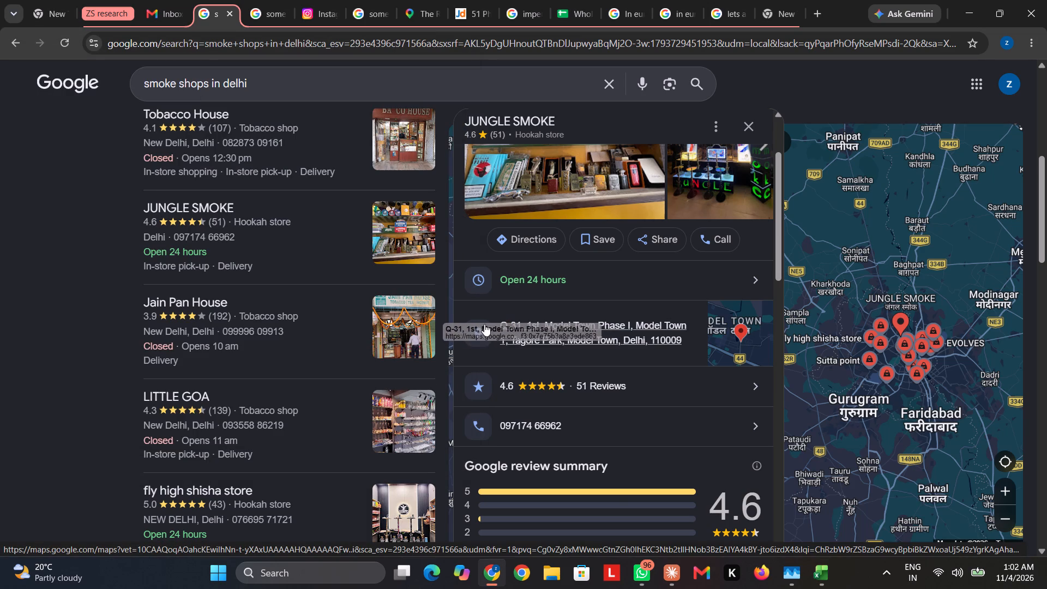
{"action": "left_click_drag", "start_coordinate": [491, 307], "coordinate": [502, 317]}
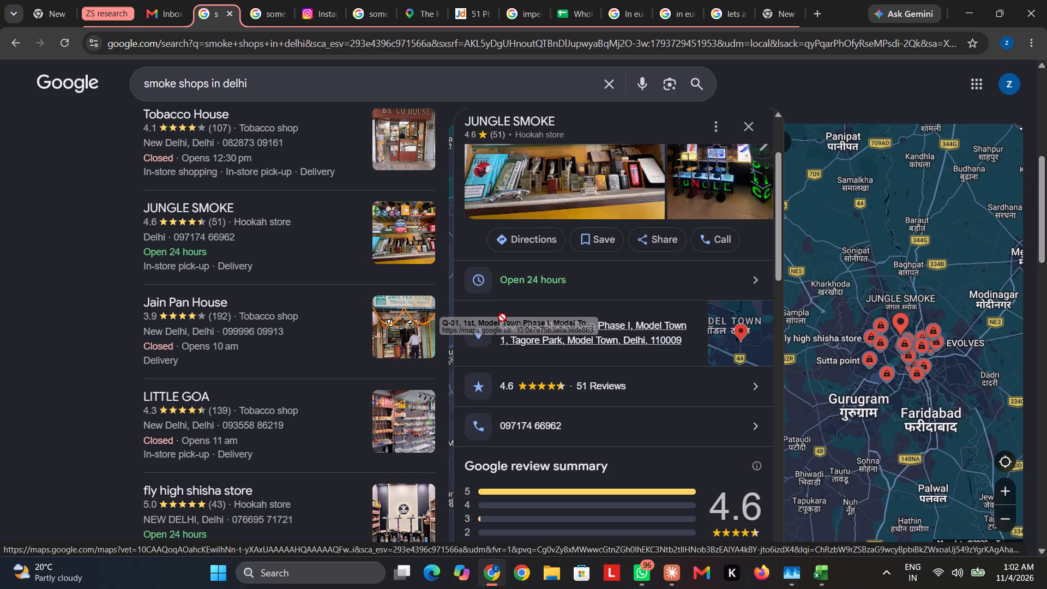
{"action": "left_click_drag", "start_coordinate": [502, 317], "coordinate": [497, 315]}
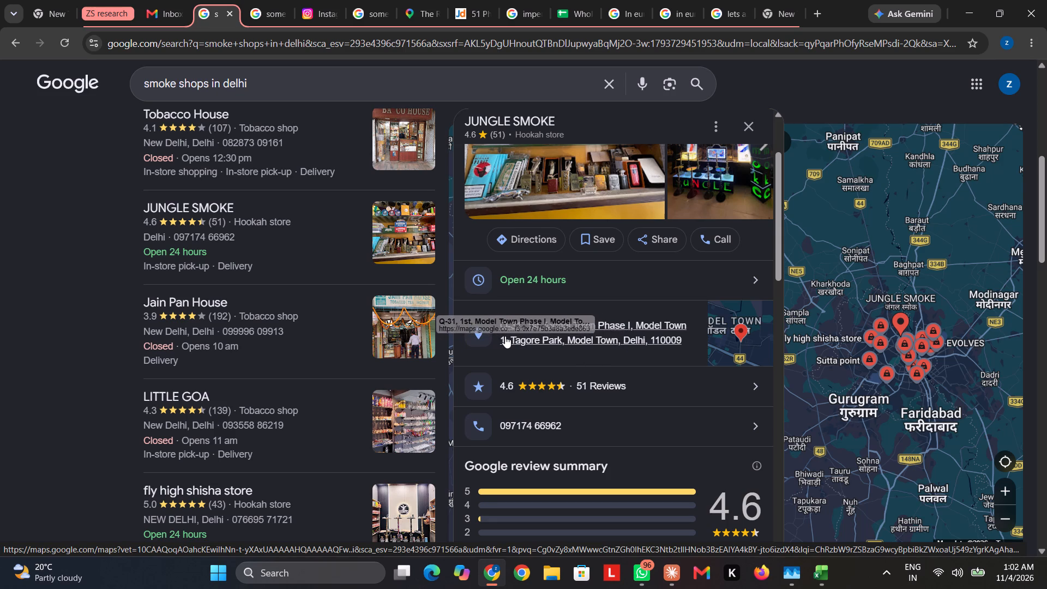
{"action": "left_click", "coordinate": [505, 336]}
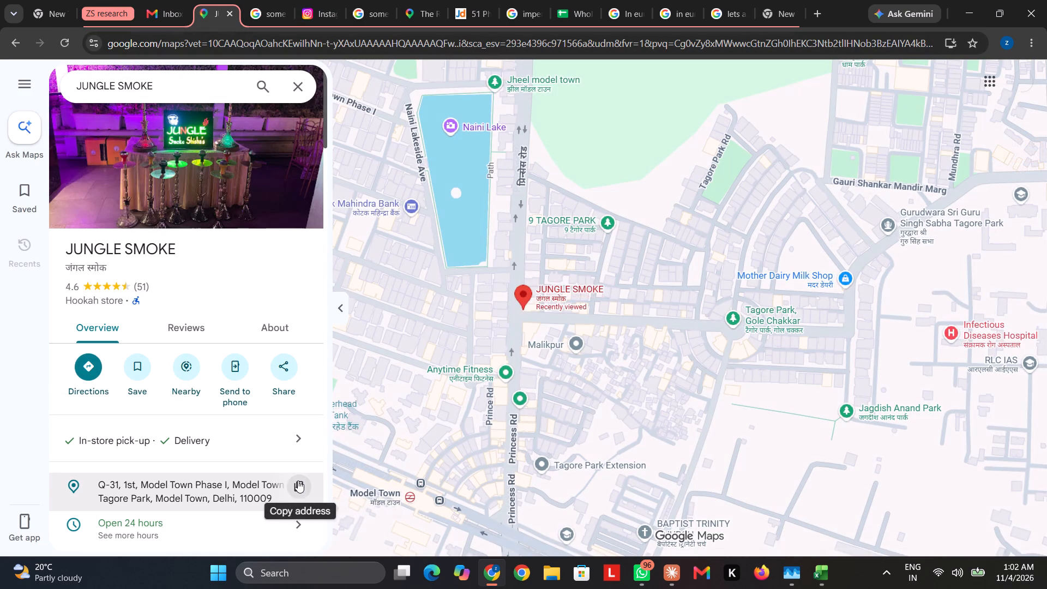
{"action": "left_click", "coordinate": [298, 480]}
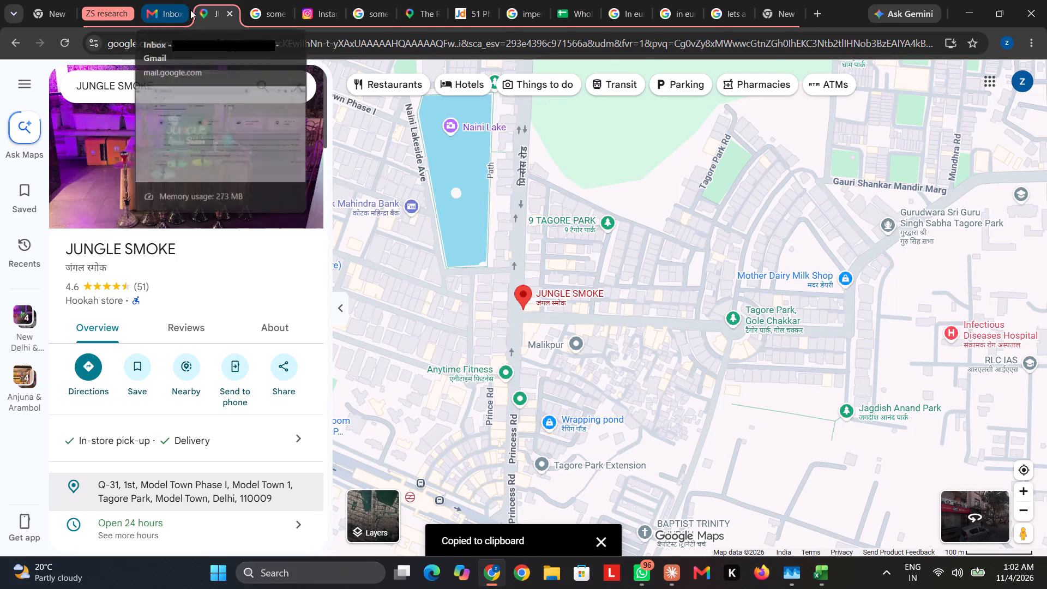
{"action": "left_click", "coordinate": [10, 37]}
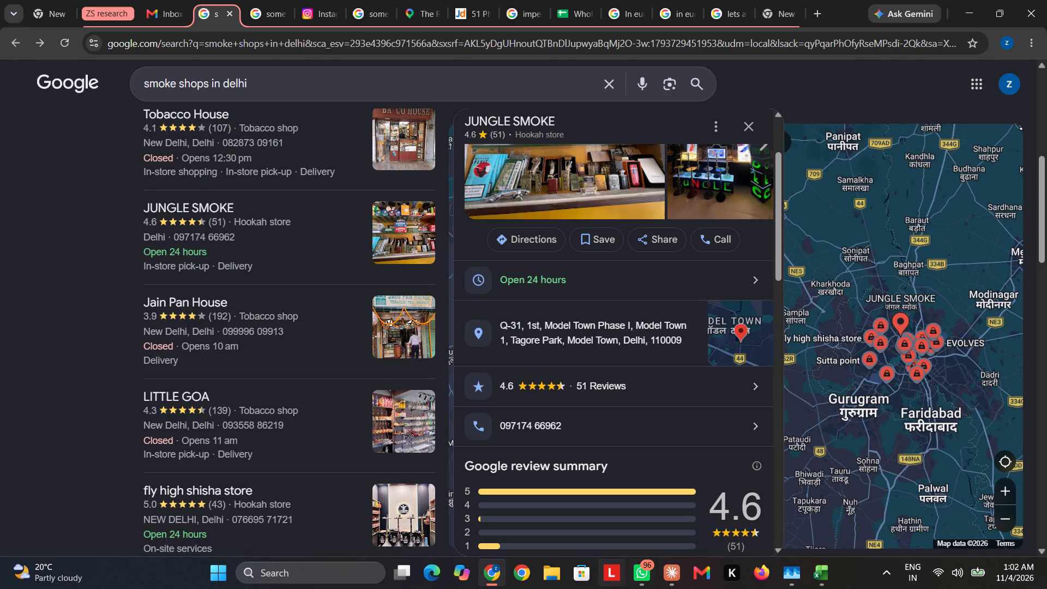
{"action": "left_click", "coordinate": [820, 581]}
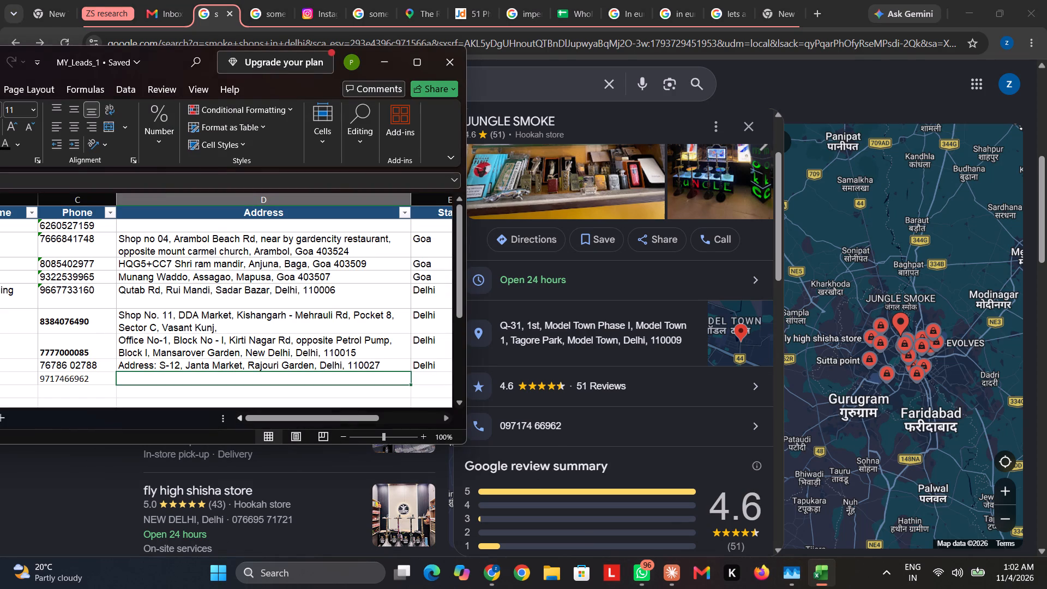
{"action": "double_click", "coordinate": [246, 381]}
{"action": "key", "text": "ctrl+v"}
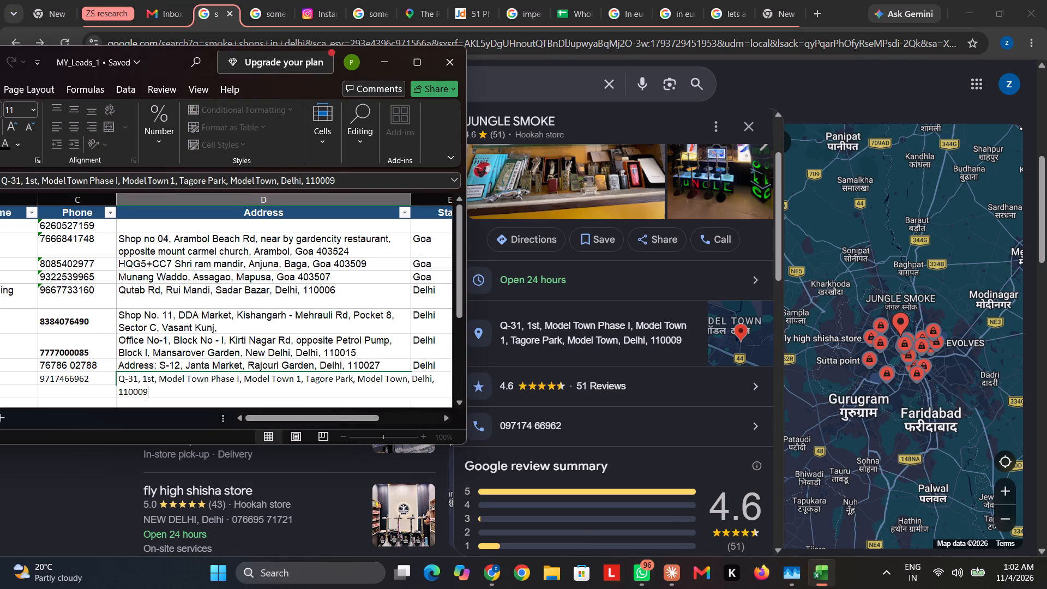
{"action": "key", "text": "BackSpace"}
{"action": "key", "text": "BackSpace"}
{"action": "key", "text": "BackSpace"}
{"action": "key", "text": "BackSpace"}
{"action": "key", "text": "BackSpace"}
{"action": "key", "text": "BackSpace"}
{"action": "key", "text": "BackSpace"}
{"action": "key", "text": "BackSpace"}
{"action": "key", "text": "BackSpace"}
{"action": "key", "text": "BackSpace"}
{"action": "key", "text": "BackSpace"}
{"action": "key", "text": "BackSpace"}
{"action": "key", "text": "BackSpace"}
{"action": "key", "text": "BackSpace"}
{"action": "key", "text": "BackSpace"}
{"action": "key", "text": "BackSpace"}
{"action": "key", "text": "BackSpace"}
{"action": "key", "text": "BackSpace"}
{"action": "key", "text": "BackSpace"}
{"action": "key", "text": "BackSpace"}
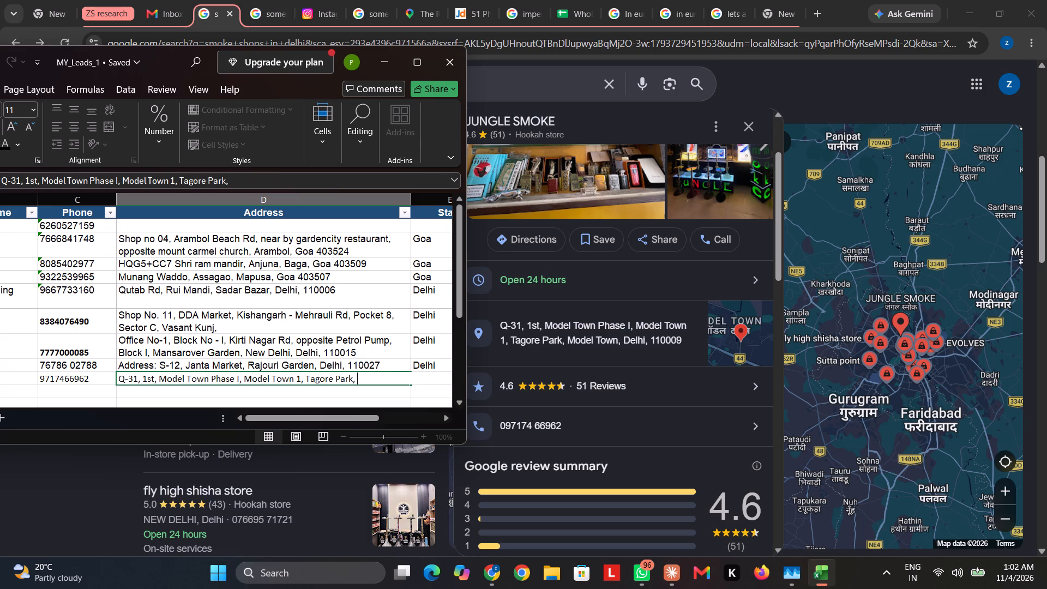
{"action": "key", "text": "BackSpace"}
{"action": "key", "text": "BackSpace"}
{"action": "key", "text": "Right"}
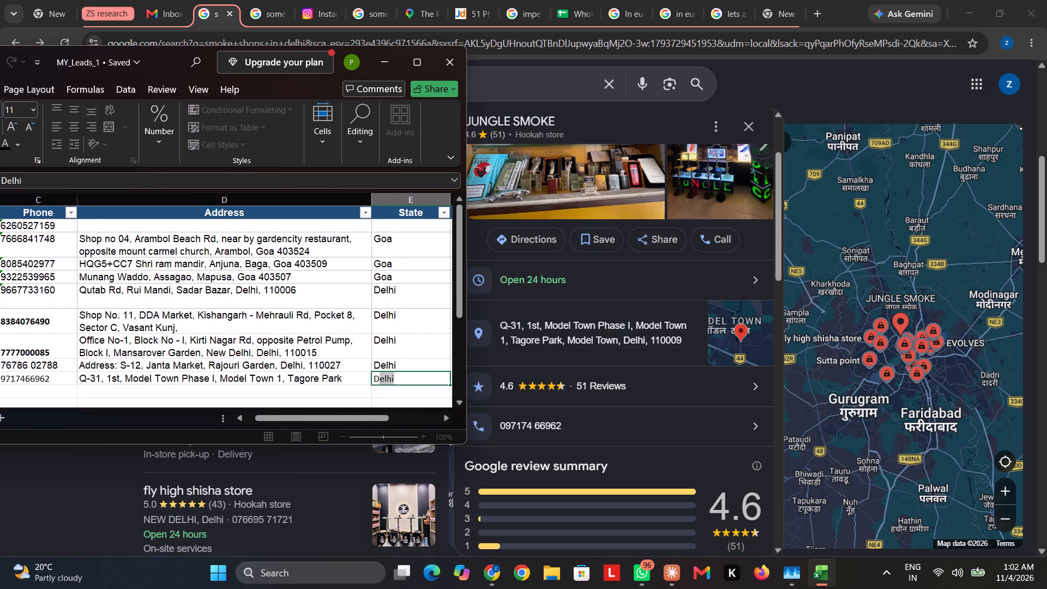
Complete the Jungle Smoke row with Delhi as the state and New as the status.
{"action": "key", "text": "Return"}
{"action": "key", "text": "Up"}
{"action": "key", "text": "Right"}
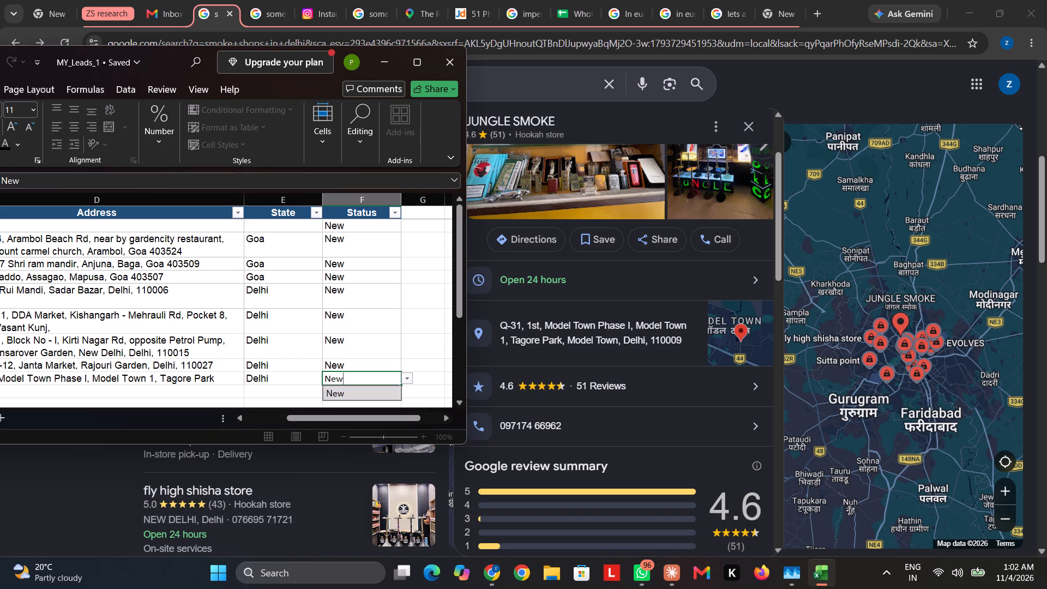
{"action": "key", "text": "Left"}
Maximize the MY_Leads_1 window and colour the serial numbers and business names of leads 1 to 4 green.
{"action": "scroll", "coordinate": [11, 284], "scroll_direction": "right", "scroll_amount": 6}
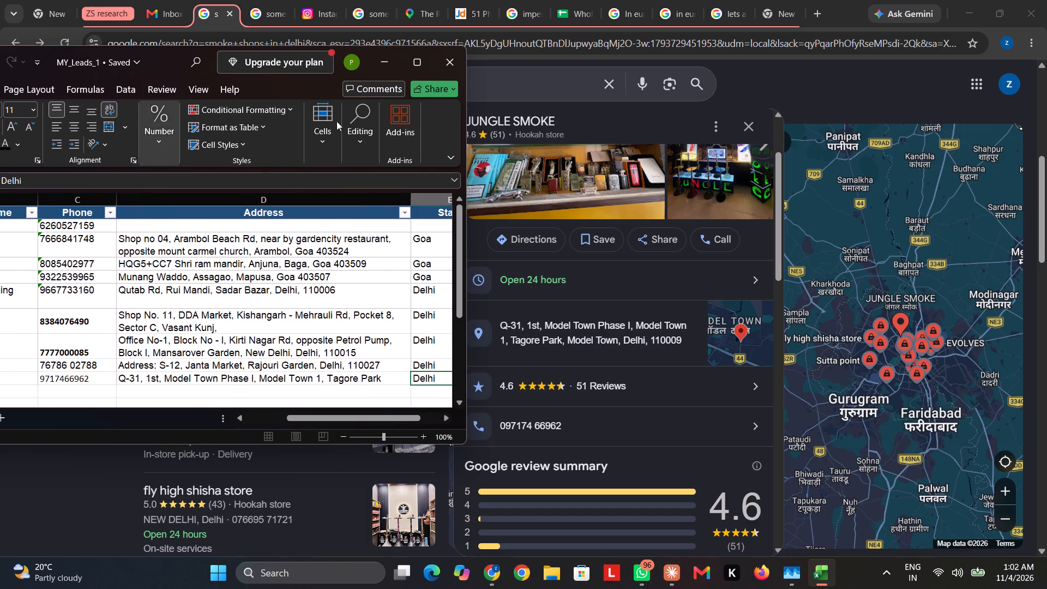
{"action": "left_click", "coordinate": [412, 63]}
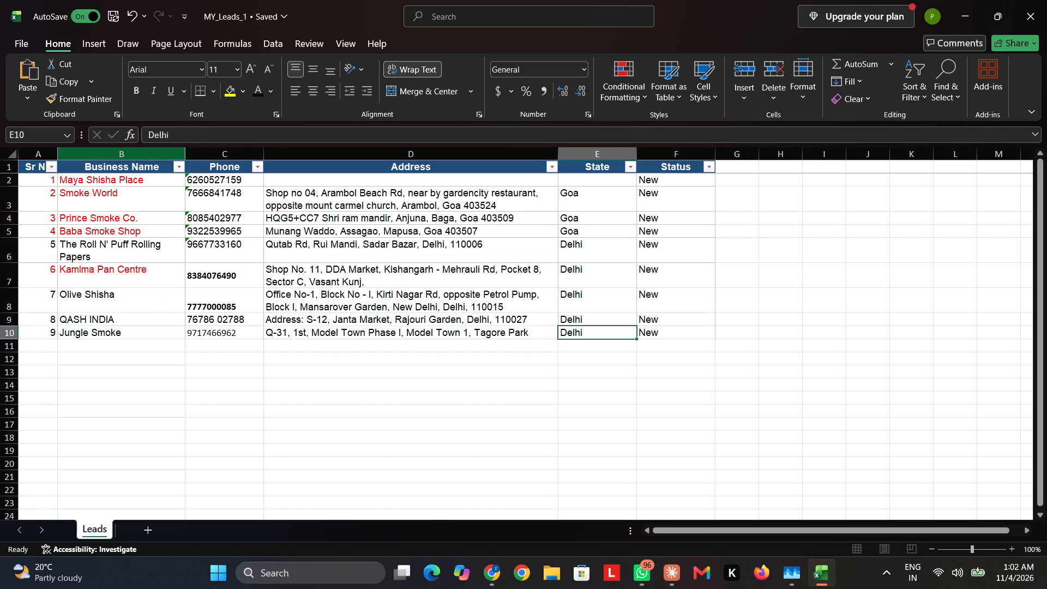
{"action": "left_click_drag", "start_coordinate": [45, 179], "coordinate": [115, 229]}
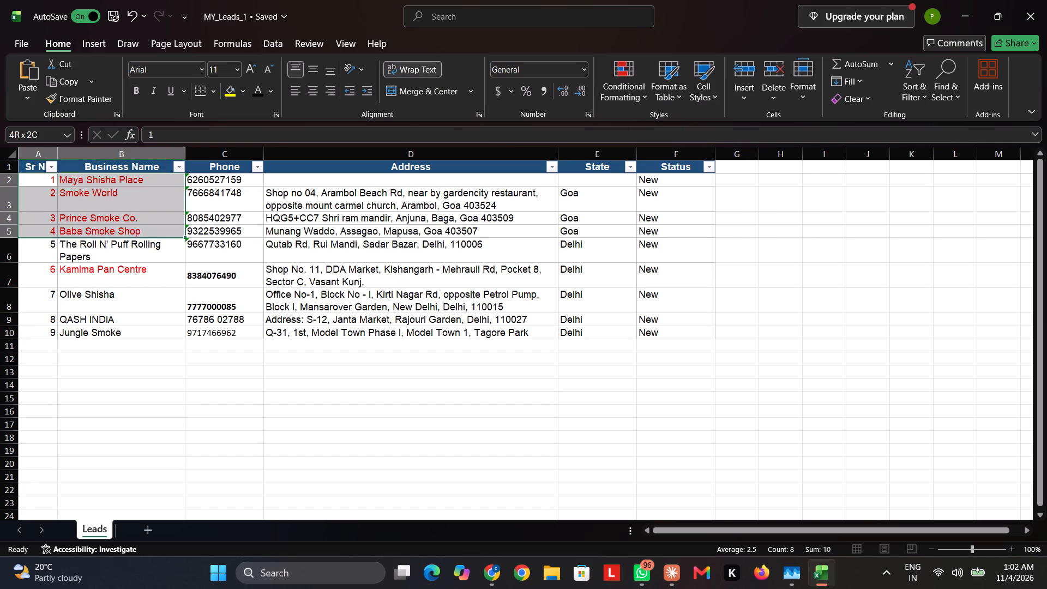
{"action": "left_click_drag", "start_coordinate": [115, 229], "coordinate": [116, 230]}
{"action": "left_click", "coordinate": [269, 84]}
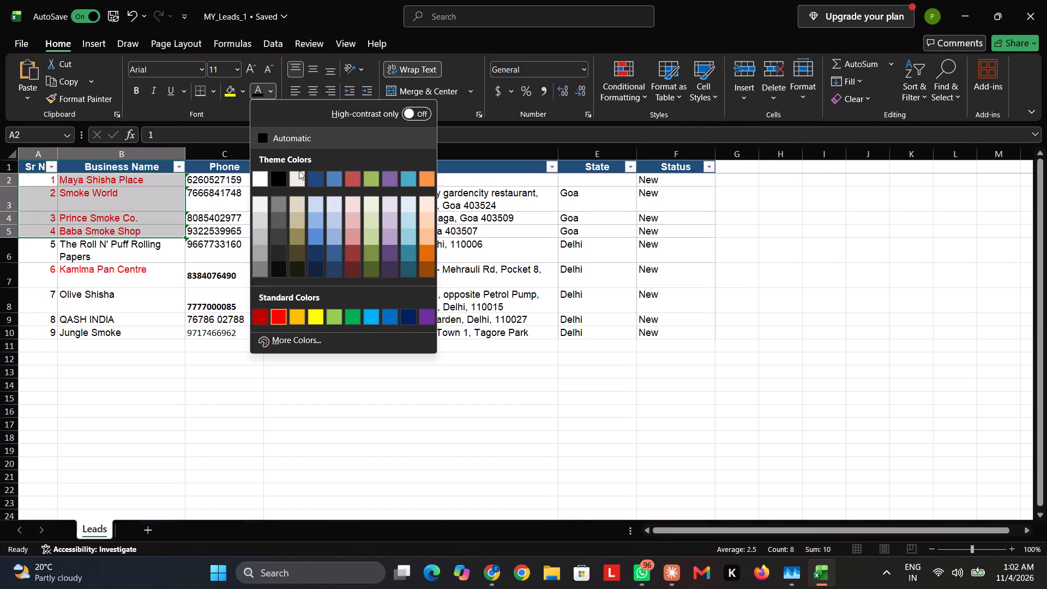
{"action": "left_click", "coordinate": [351, 316]}
Colour the serial number and business name of lead 6 green.
{"action": "left_click", "coordinate": [47, 270]}
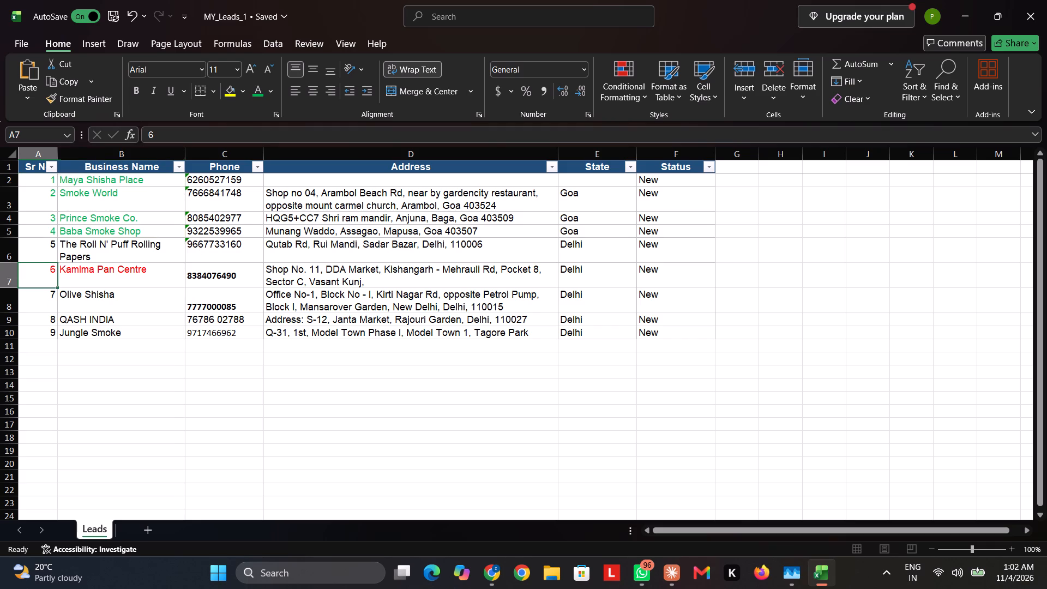
{"action": "left_click_drag", "start_coordinate": [49, 269], "coordinate": [88, 274]}
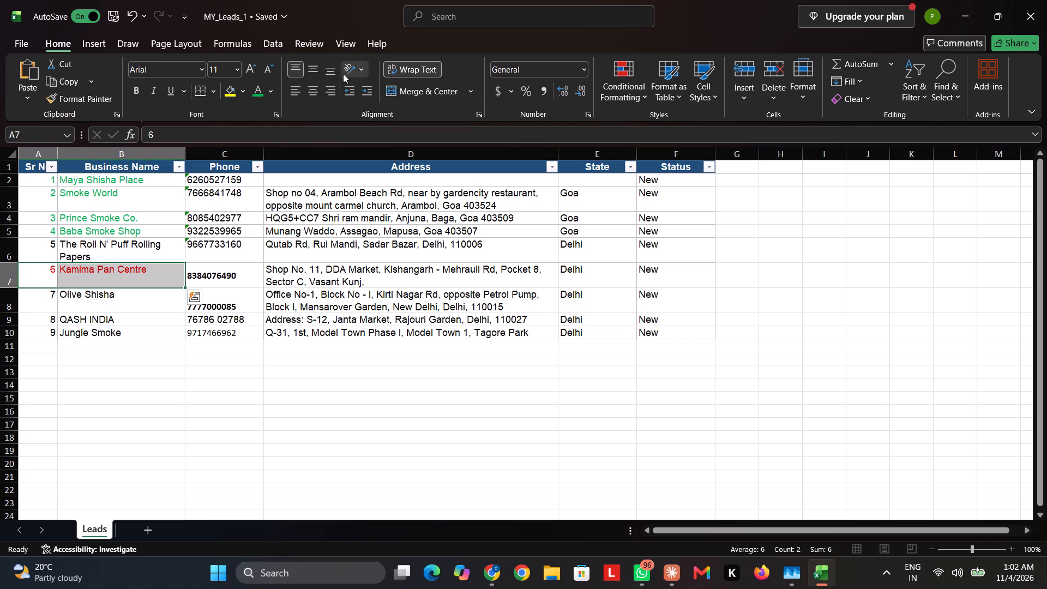
{"action": "left_click", "coordinate": [260, 91]}
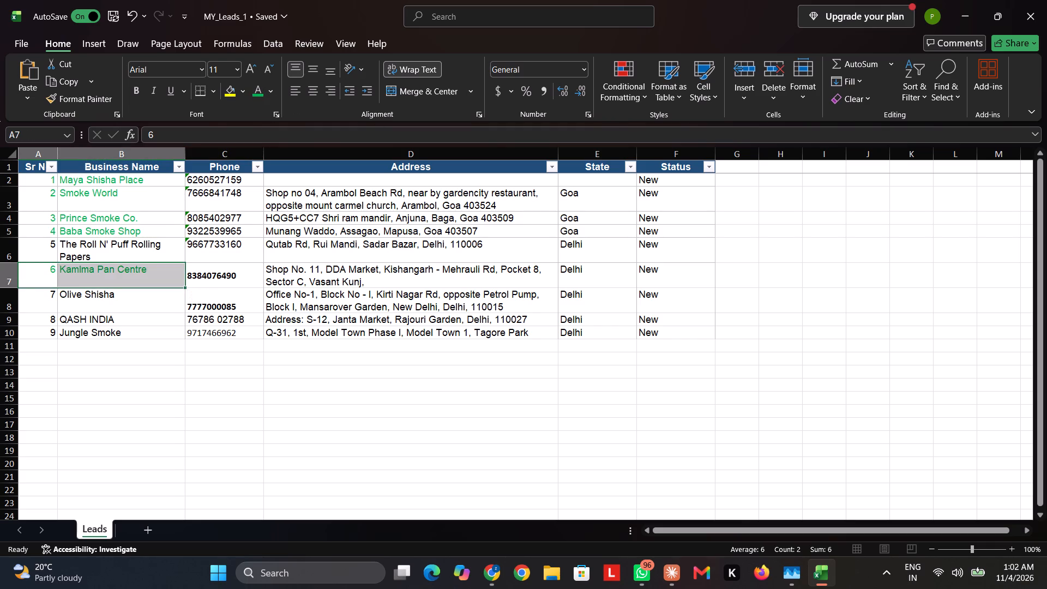
Colour the serial number and business name of lead 9, Jungle Smoke, red.
{"action": "left_click", "coordinate": [46, 294]}
{"action": "left_click_drag", "start_coordinate": [42, 337], "coordinate": [50, 336]}
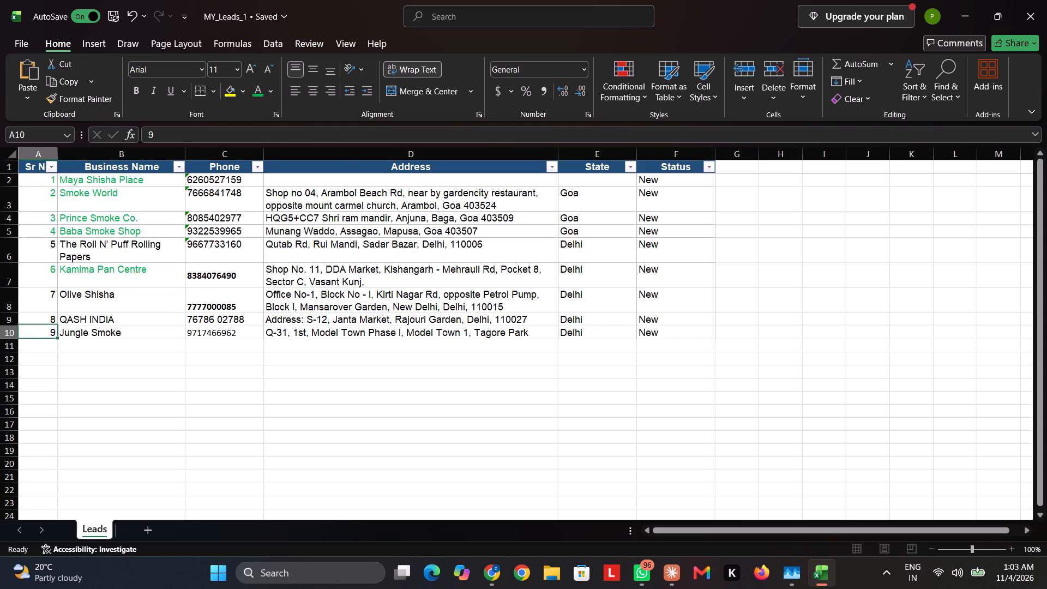
{"action": "left_click_drag", "start_coordinate": [50, 336], "coordinate": [88, 333]}
{"action": "left_click", "coordinate": [266, 92]}
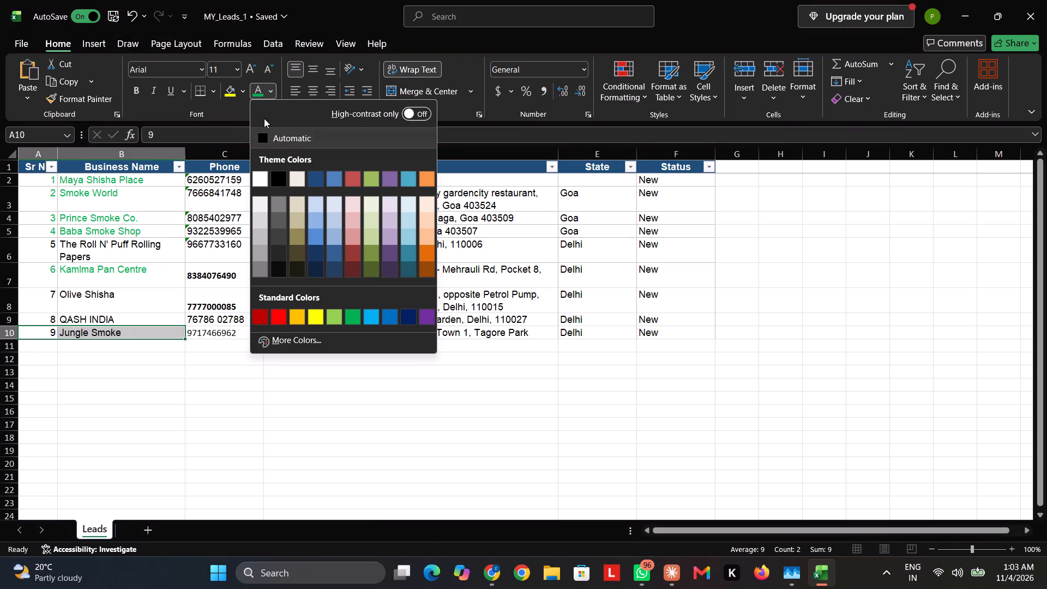
{"action": "left_click", "coordinate": [275, 317]}
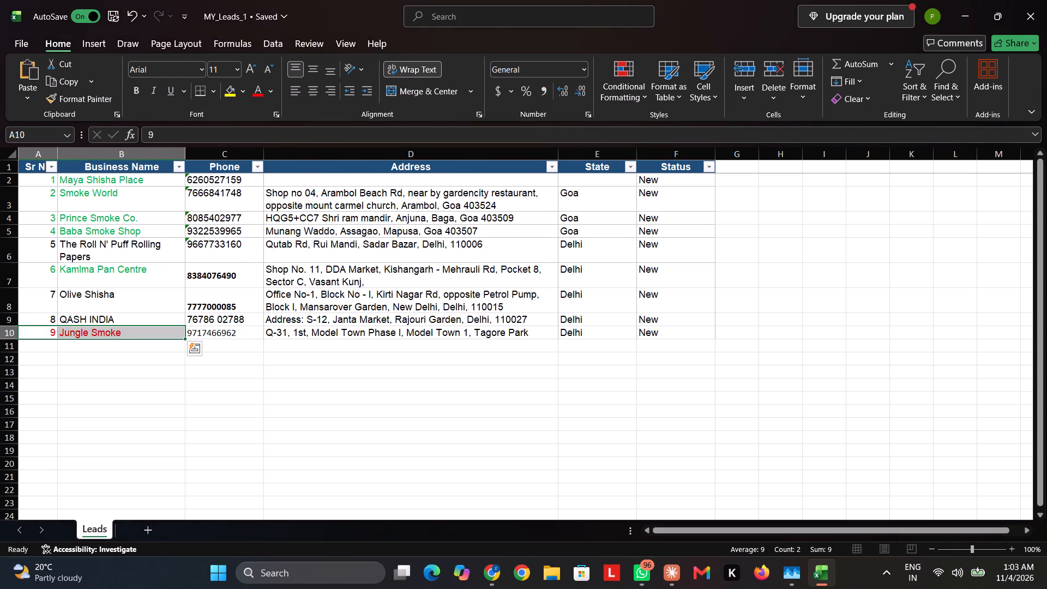
Set the font colour of the empty cell A11 to black.
{"action": "left_click", "coordinate": [49, 351]}
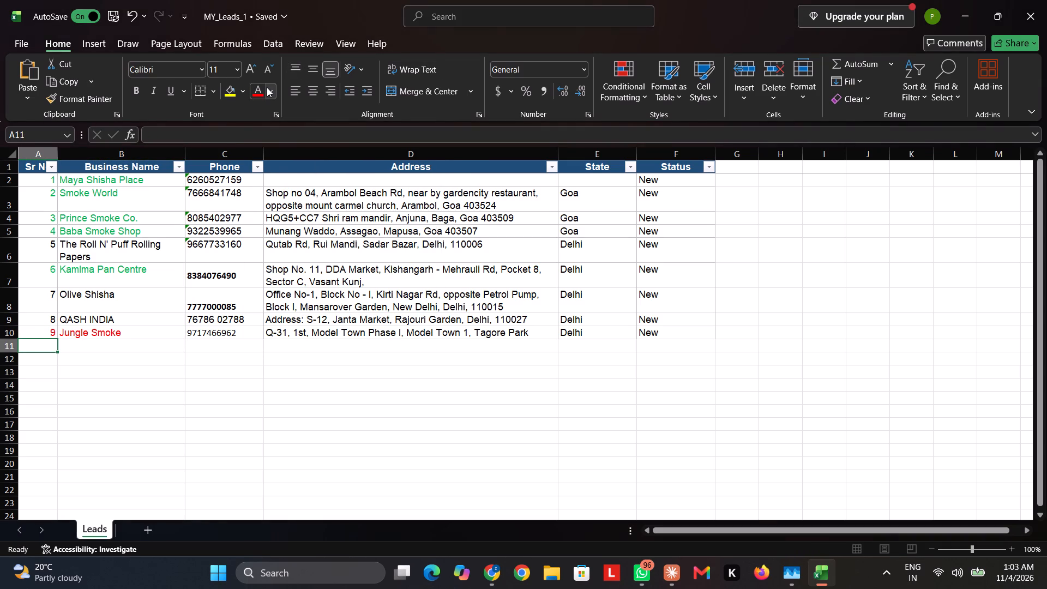
{"action": "left_click", "coordinate": [267, 87]}
{"action": "left_click", "coordinate": [276, 173]}
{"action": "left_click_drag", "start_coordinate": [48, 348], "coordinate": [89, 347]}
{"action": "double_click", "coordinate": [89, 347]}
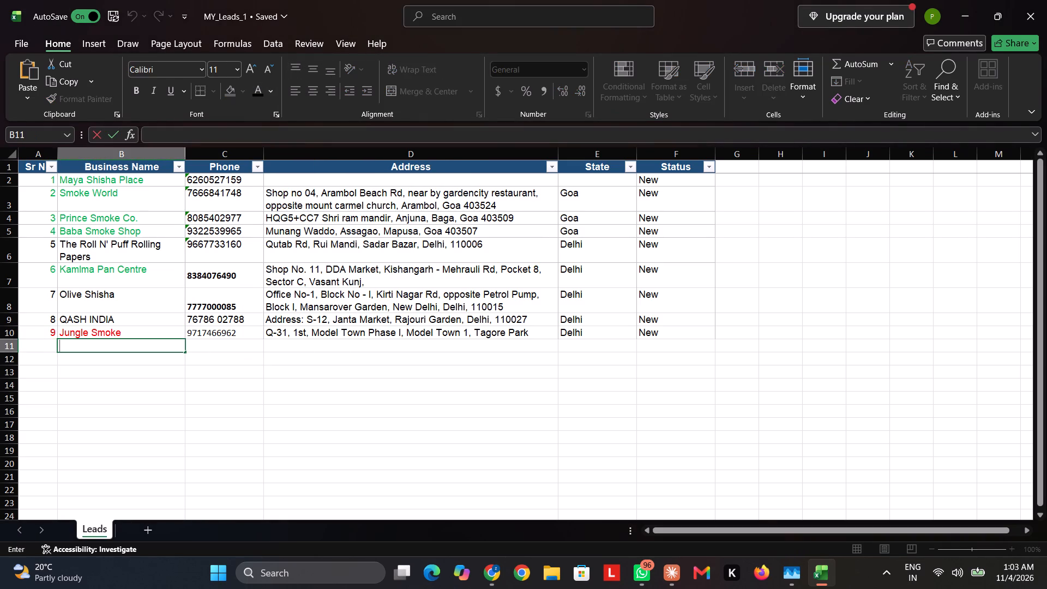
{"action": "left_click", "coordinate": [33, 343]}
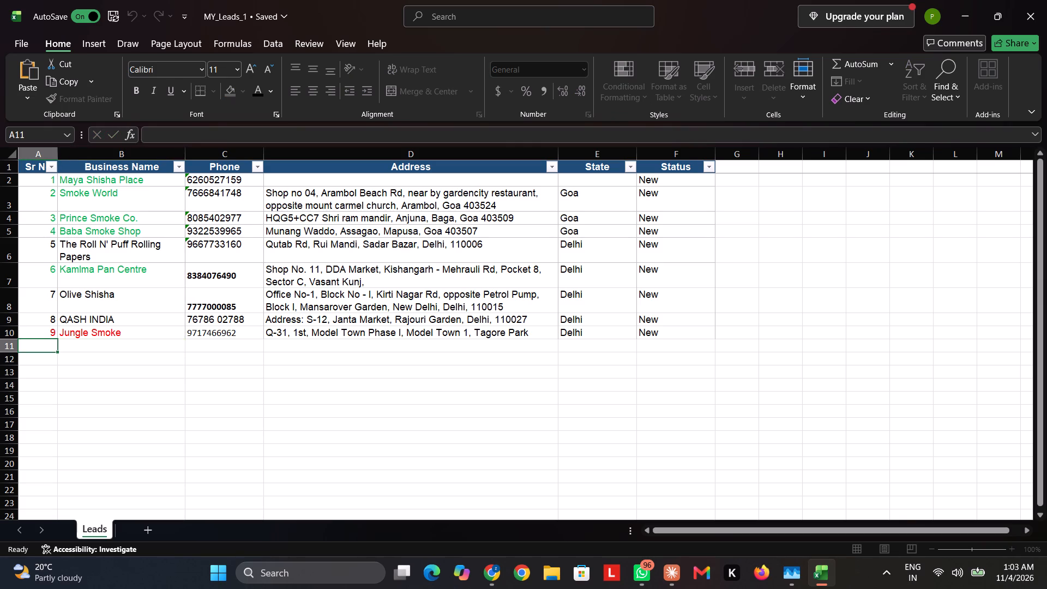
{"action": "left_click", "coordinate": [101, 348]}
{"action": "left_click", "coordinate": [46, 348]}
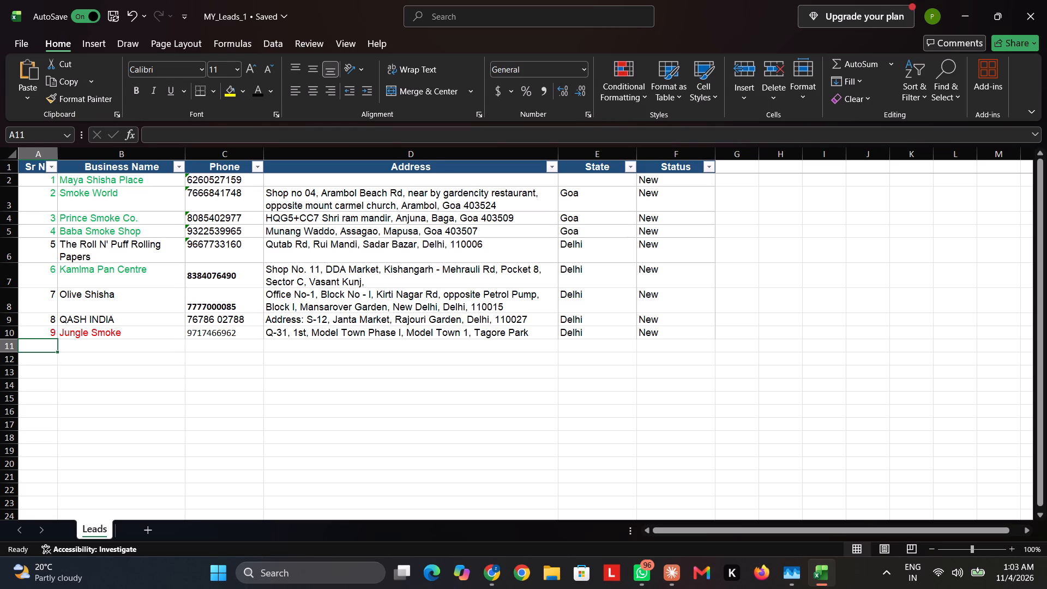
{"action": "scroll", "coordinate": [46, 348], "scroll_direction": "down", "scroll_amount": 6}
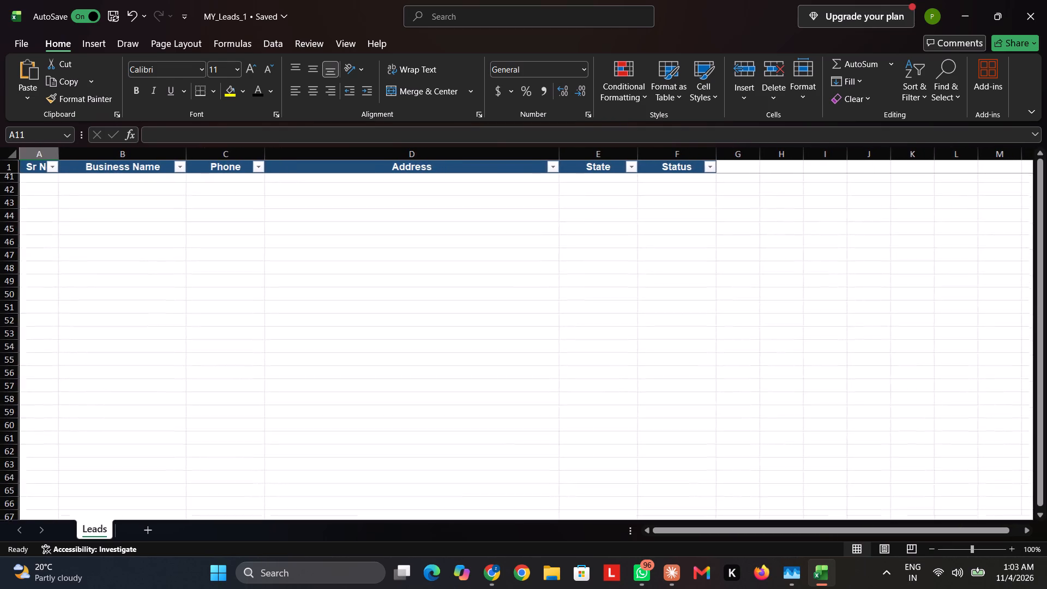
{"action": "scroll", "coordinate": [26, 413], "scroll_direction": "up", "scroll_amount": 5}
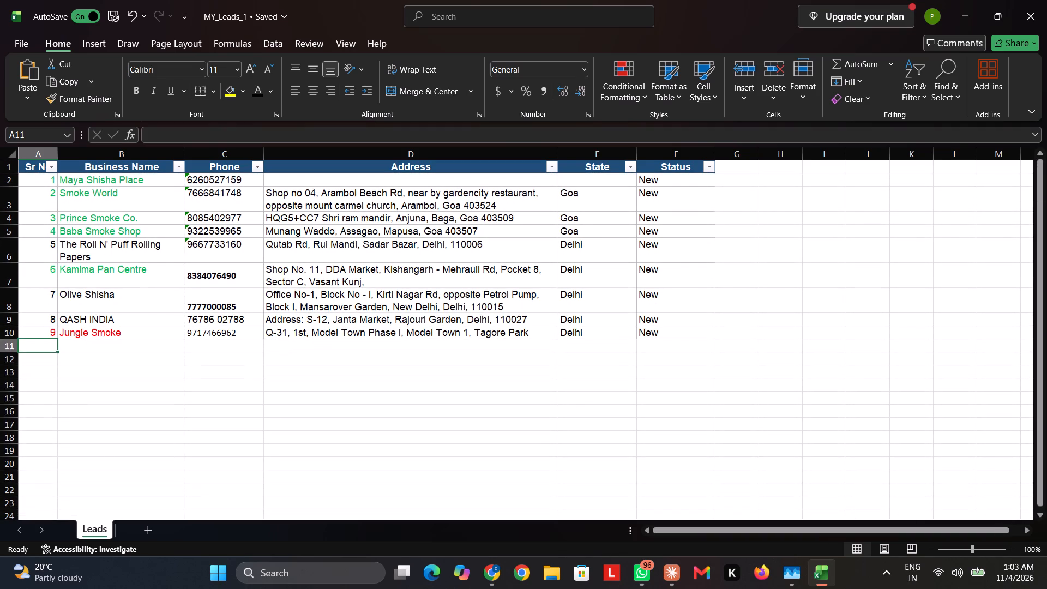
Enter 10 as the next serial number in cell A11.
{"action": "double_click", "coordinate": [43, 343]}
{"action": "type", "text": "10"}
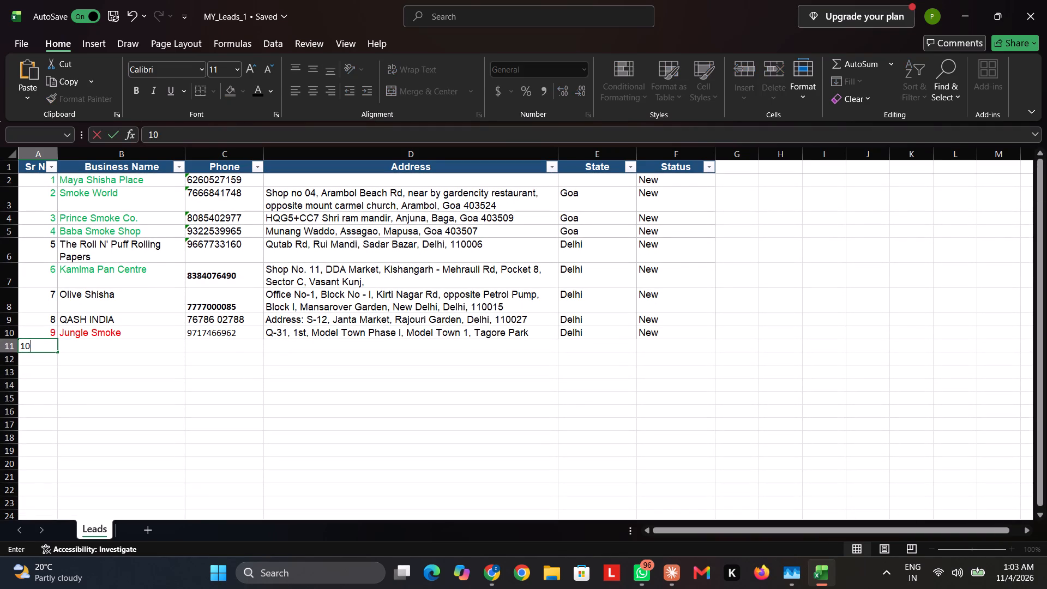
{"action": "key", "text": "Right"}
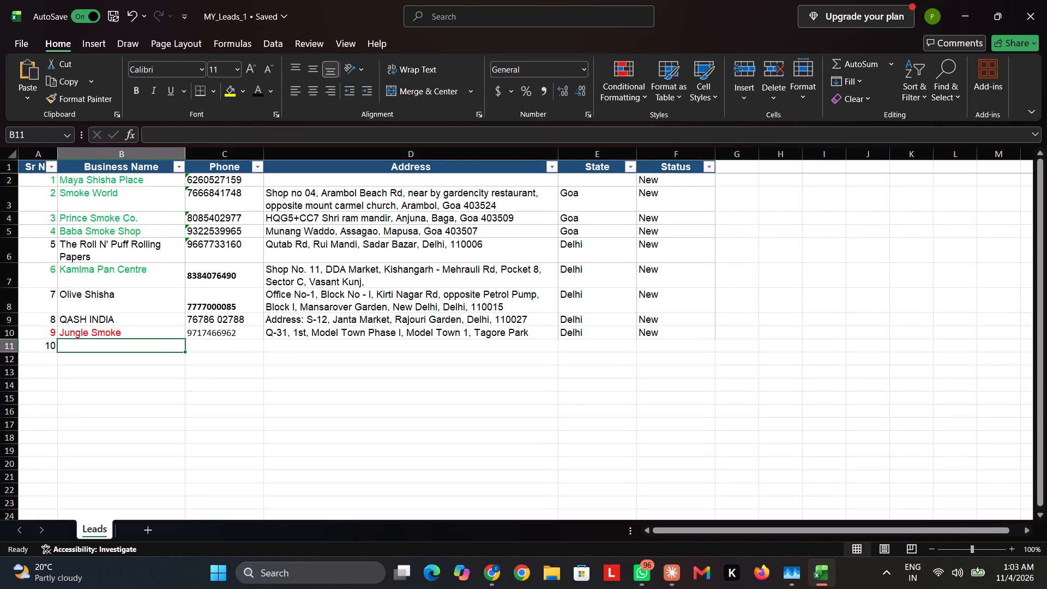
Switch to Chrome and look through the "smoke shops in delhi" results for a shop for lead 10.
{"action": "left_click", "coordinate": [485, 582]}
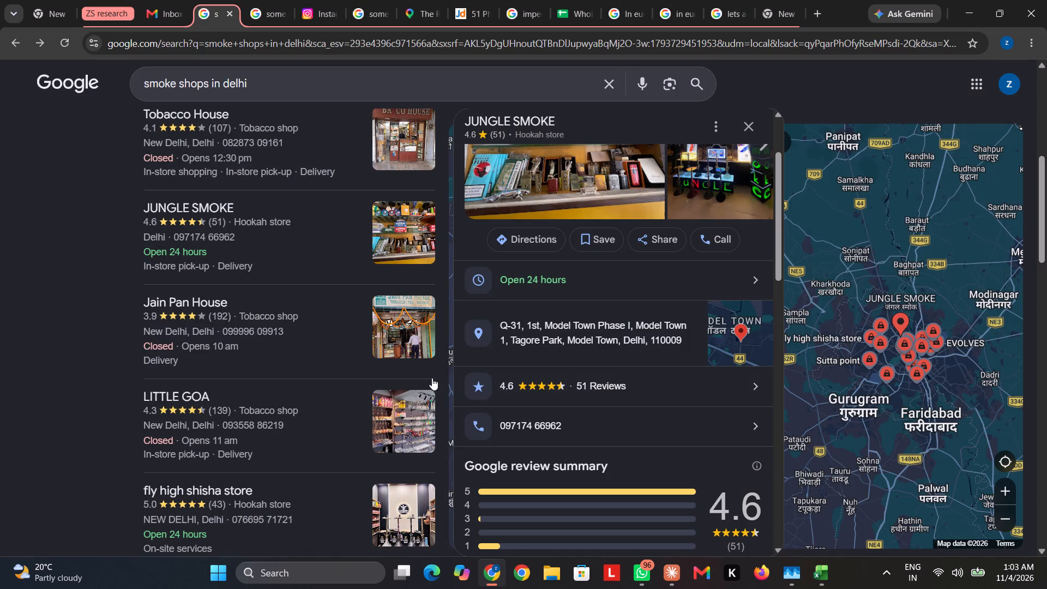
{"action": "scroll", "coordinate": [252, 288], "scroll_direction": "up", "scroll_amount": 1}
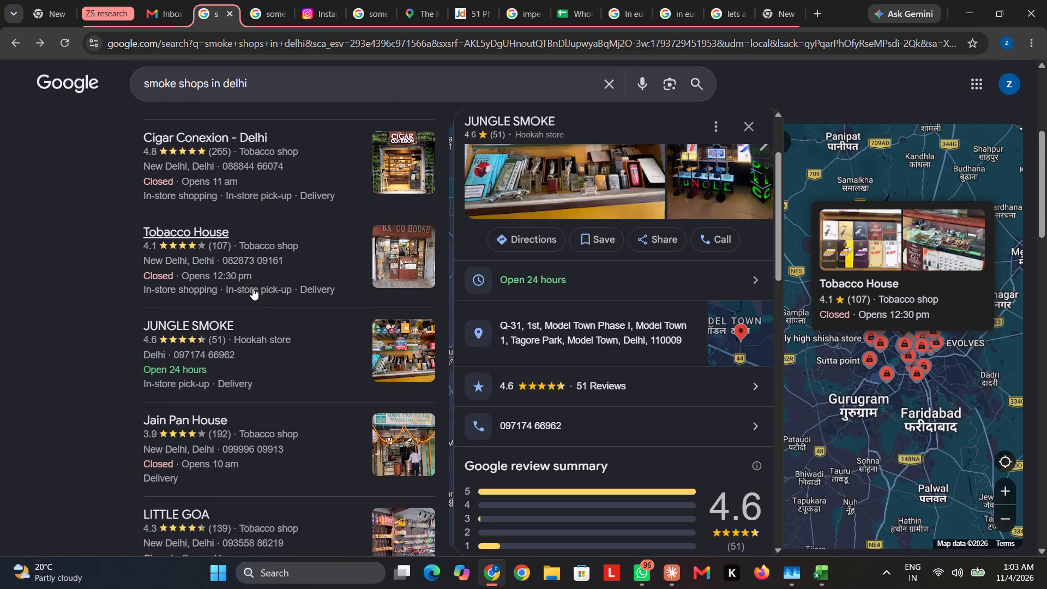
{"action": "scroll", "coordinate": [252, 288], "scroll_direction": "up", "scroll_amount": 5}
{"action": "scroll", "coordinate": [252, 288], "scroll_direction": "down", "scroll_amount": 2}
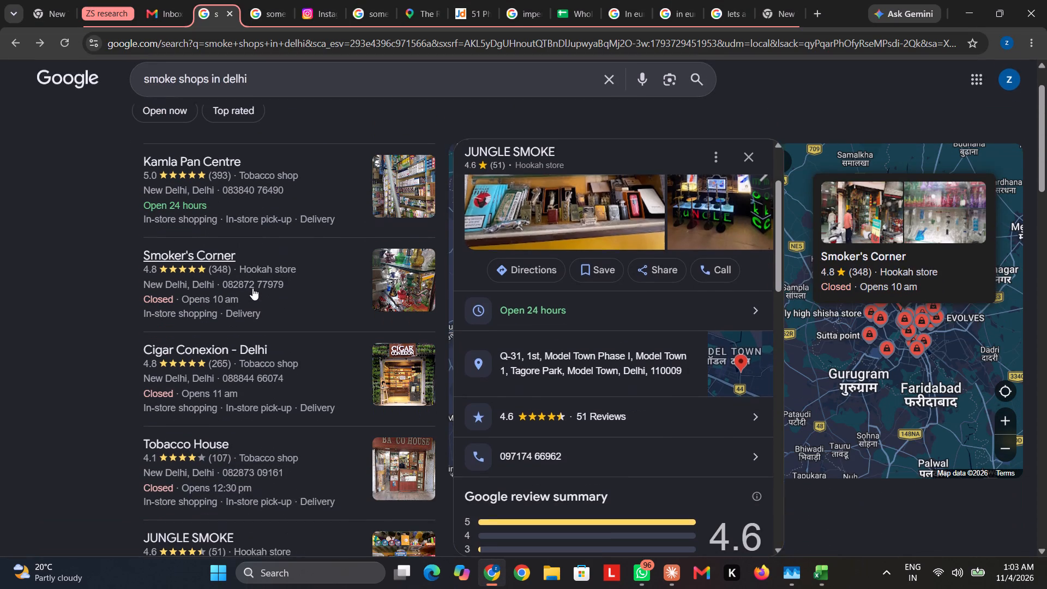
{"action": "scroll", "coordinate": [252, 288], "scroll_direction": "down", "scroll_amount": 3}
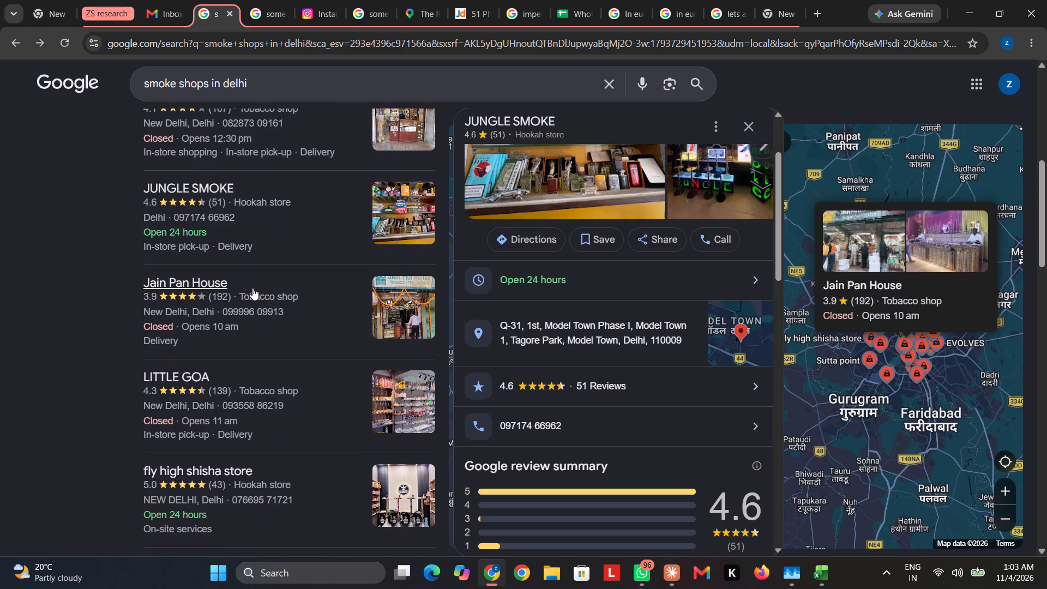
{"action": "scroll", "coordinate": [252, 288], "scroll_direction": "down", "scroll_amount": 1}
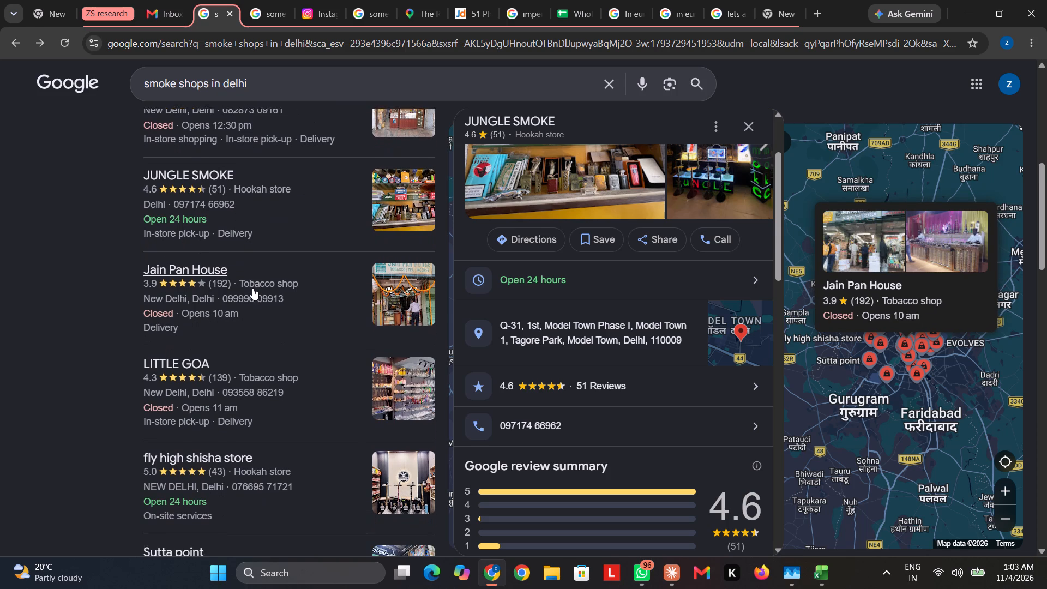
{"action": "scroll", "coordinate": [252, 288], "scroll_direction": "down", "scroll_amount": 5}
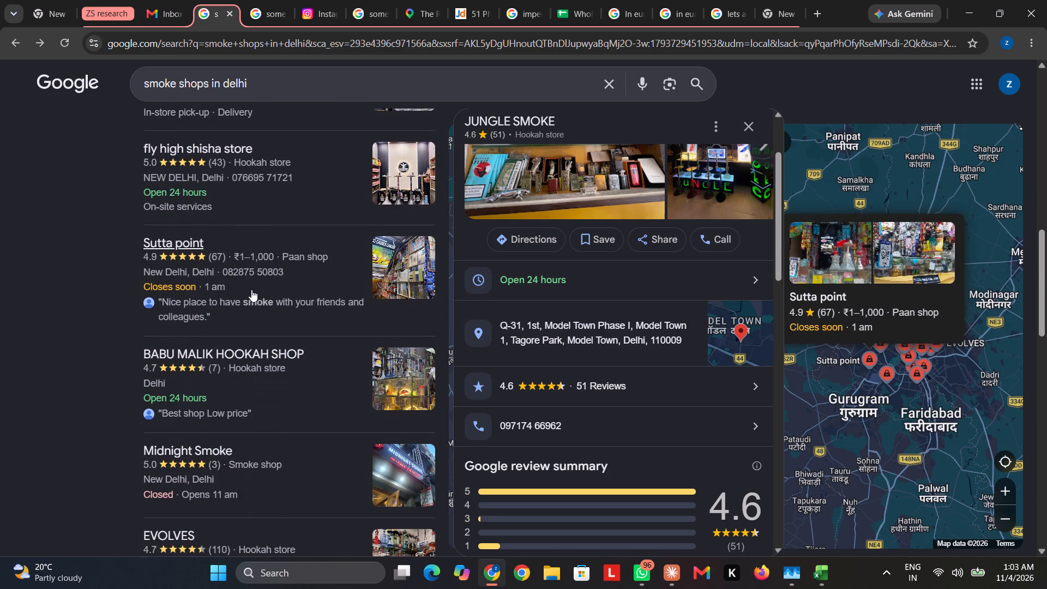
Open the BABU MALIK HOOKAH SHOP listing and examine its contact details, reviews and related web results.
{"action": "left_click", "coordinate": [220, 348]}
{"action": "scroll", "coordinate": [610, 386], "scroll_direction": "down", "scroll_amount": 1}
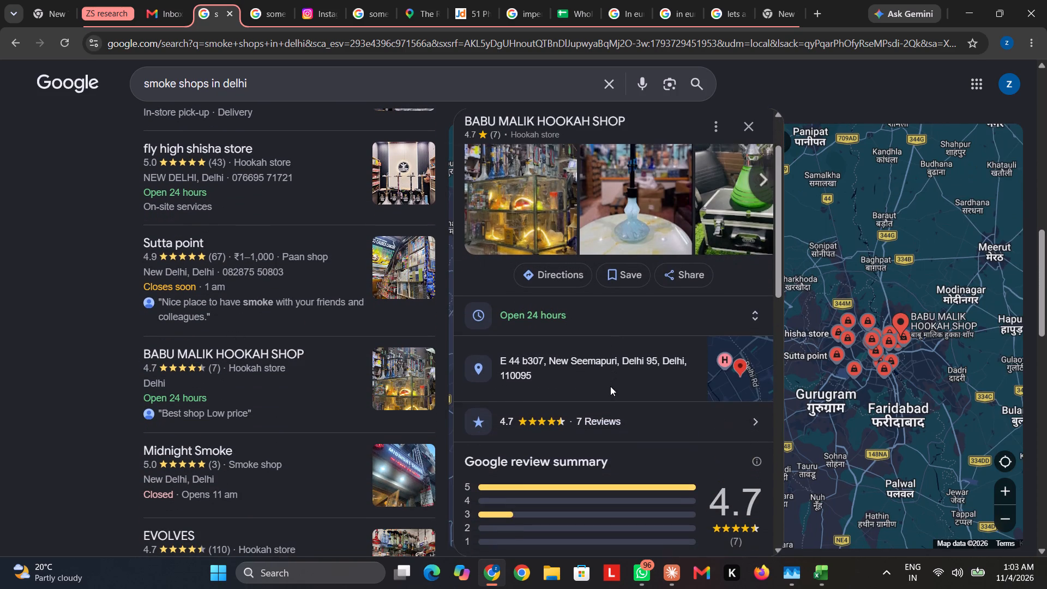
{"action": "scroll", "coordinate": [610, 386], "scroll_direction": "down", "scroll_amount": 3}
{"action": "scroll", "coordinate": [610, 386], "scroll_direction": "up", "scroll_amount": 1}
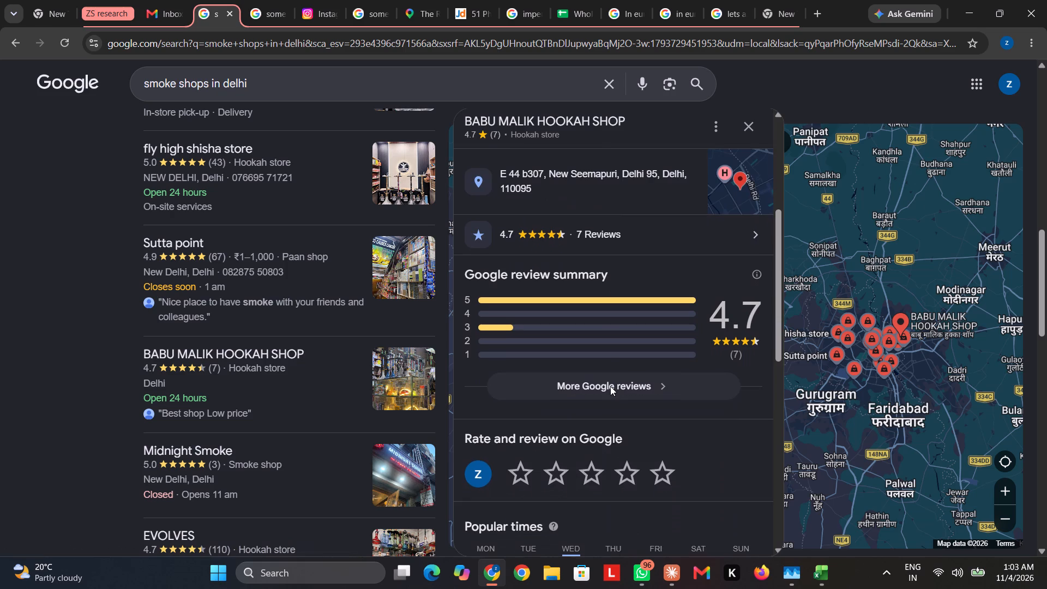
{"action": "scroll", "coordinate": [610, 386], "scroll_direction": "up", "scroll_amount": 2}
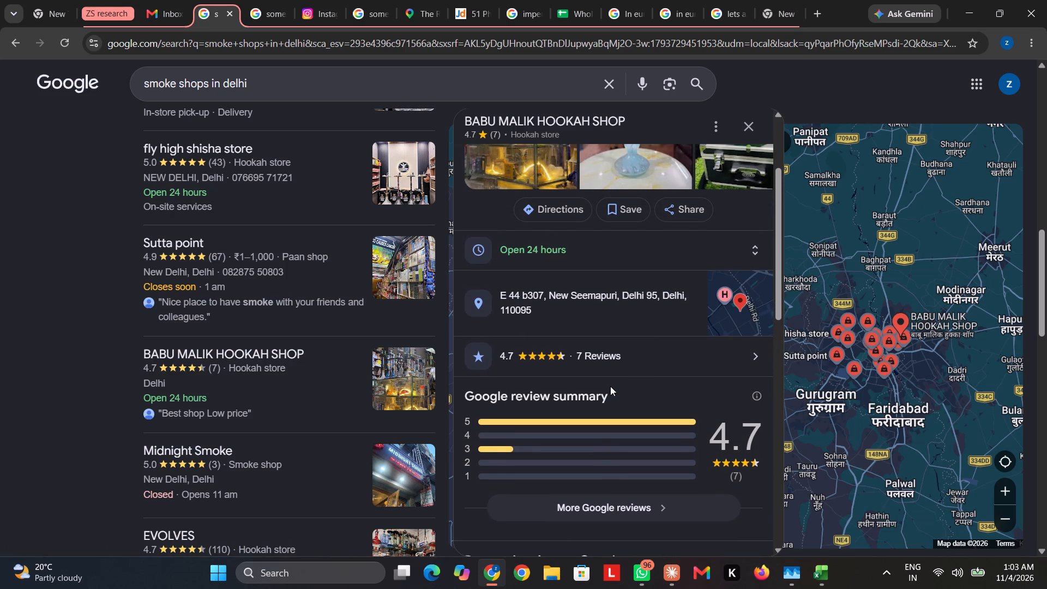
{"action": "scroll", "coordinate": [525, 383], "scroll_direction": "down", "scroll_amount": 5}
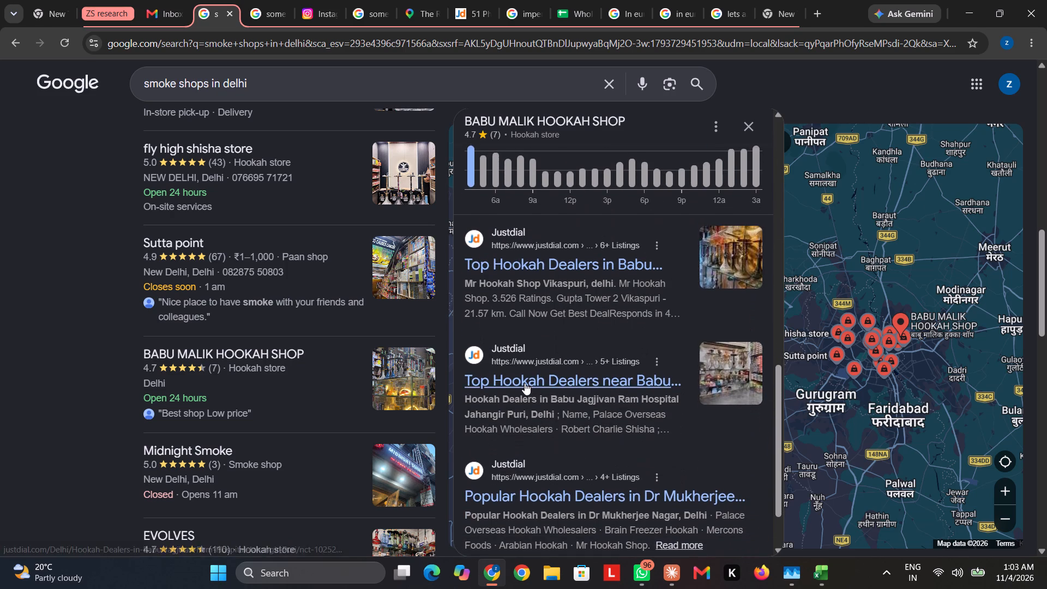
Open the related Justdial page of top hookah dealers in Babu Nagar and look through its dealers, dismissing the enquiry form.
{"action": "left_click", "coordinate": [544, 259]}
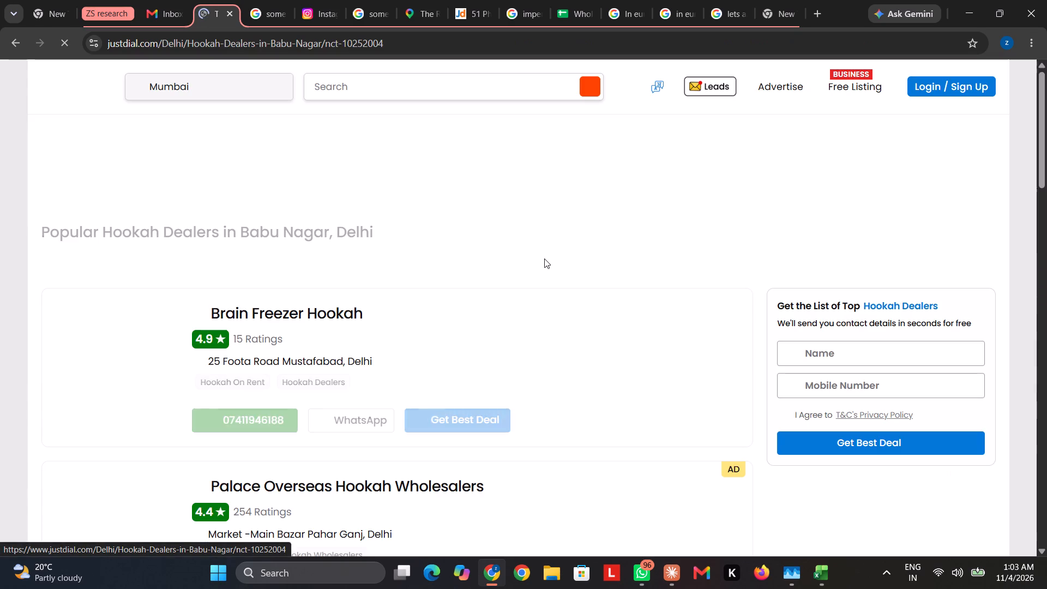
{"action": "scroll", "coordinate": [420, 412], "scroll_direction": "down", "scroll_amount": 1}
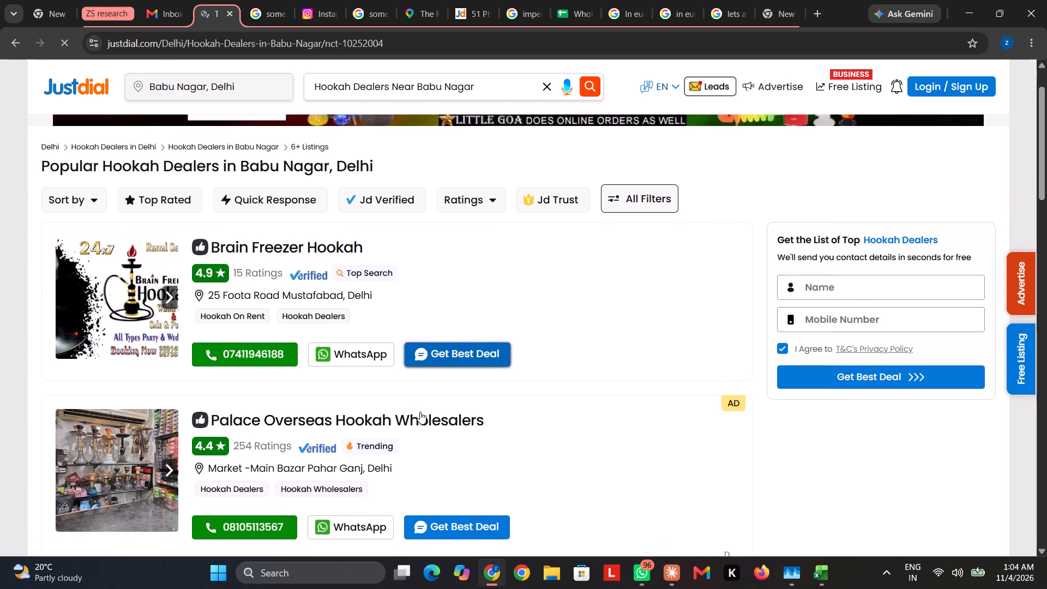
{"action": "scroll", "coordinate": [420, 412], "scroll_direction": "down", "scroll_amount": 4}
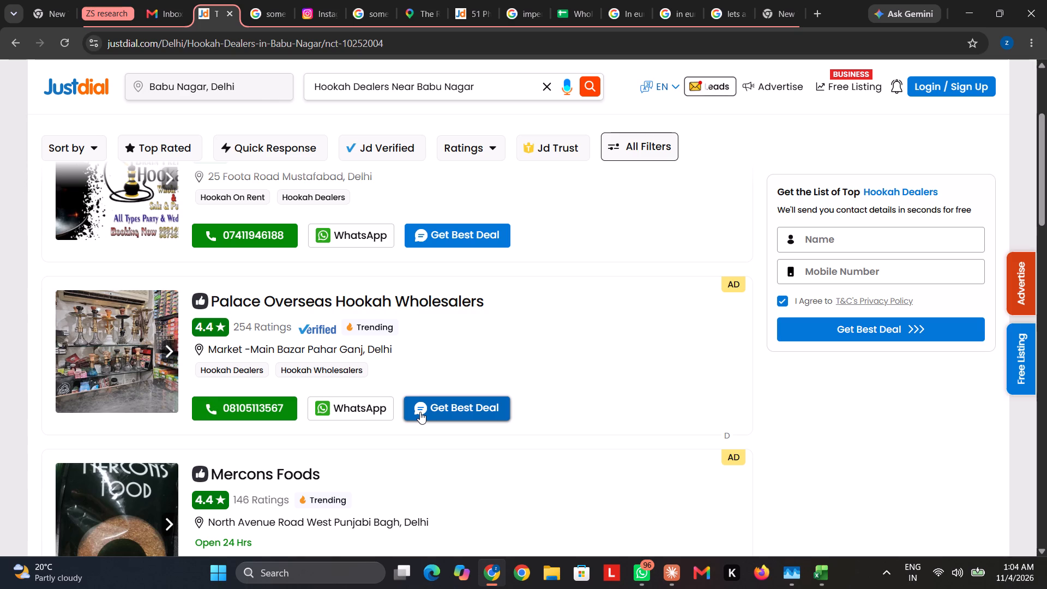
{"action": "scroll", "coordinate": [420, 412], "scroll_direction": "left", "scroll_amount": 1}
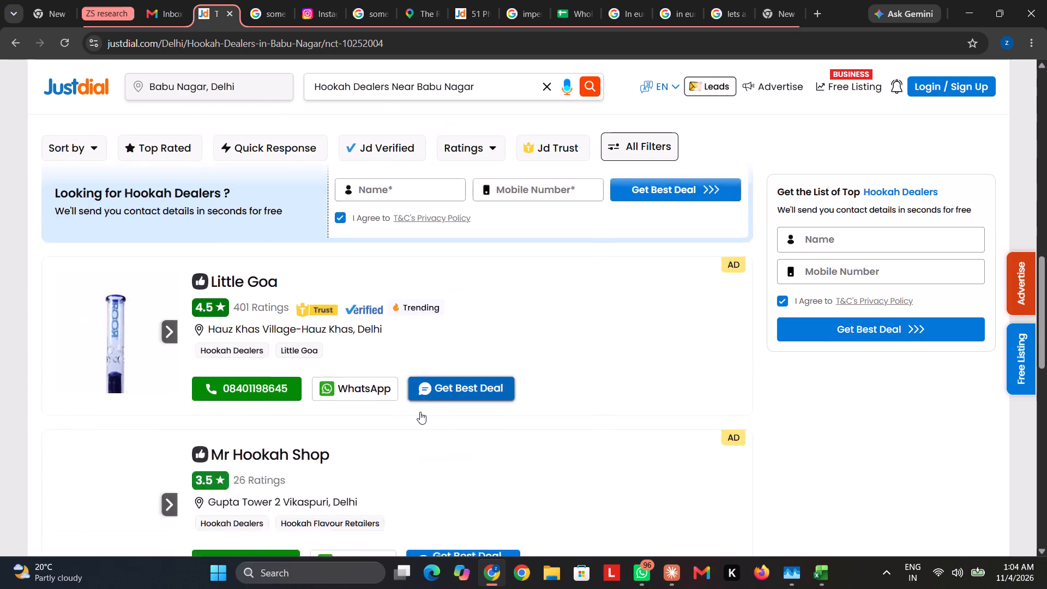
{"action": "scroll", "coordinate": [420, 412], "scroll_direction": "left", "scroll_amount": 1}
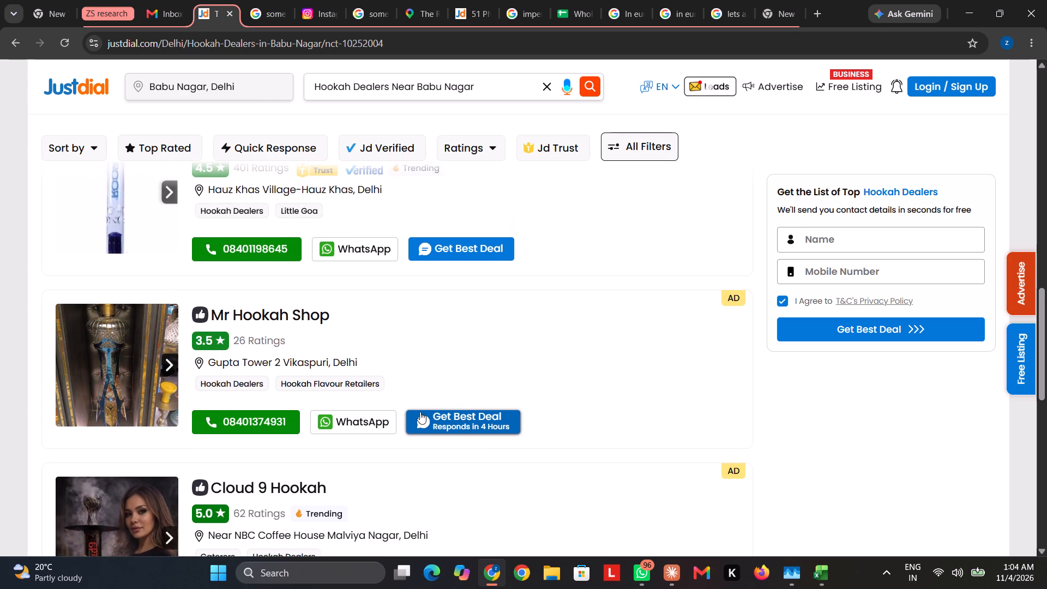
{"action": "scroll", "coordinate": [420, 412], "scroll_direction": "left", "scroll_amount": 2}
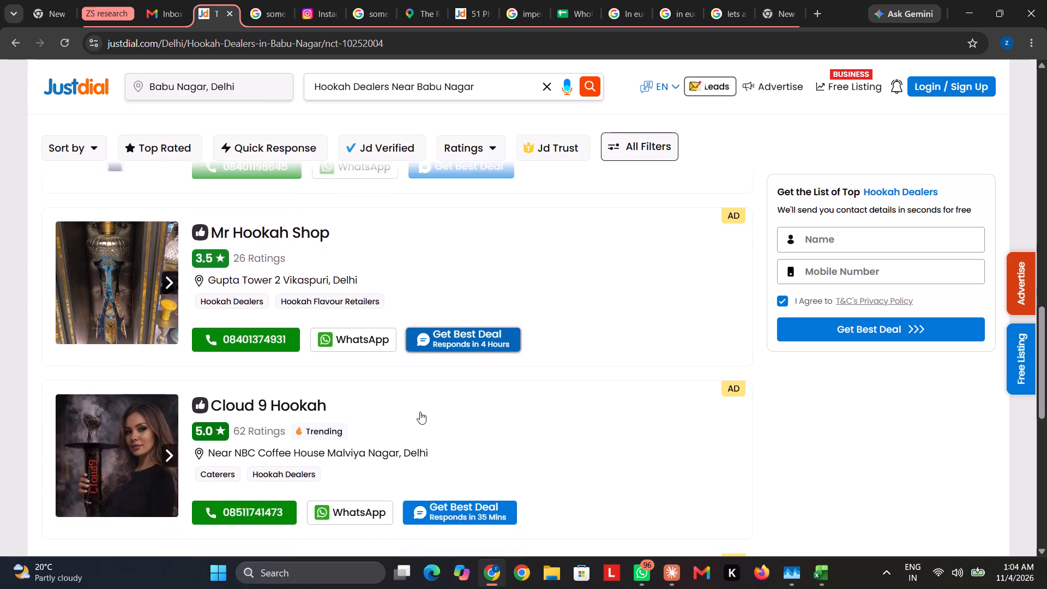
{"action": "scroll", "coordinate": [420, 412], "scroll_direction": "left", "scroll_amount": 2}
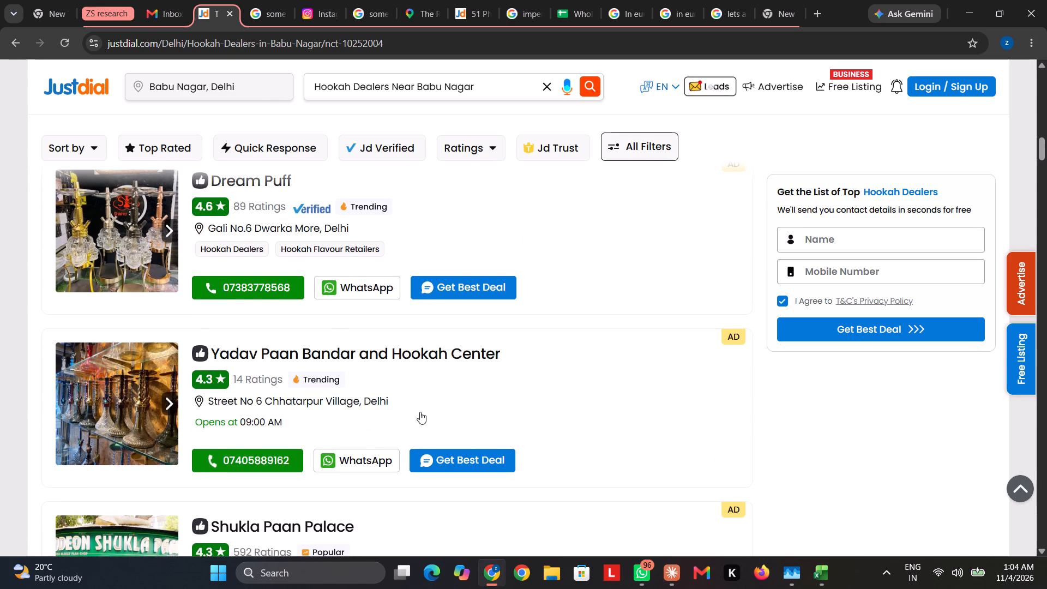
{"action": "scroll", "coordinate": [420, 412], "scroll_direction": "up", "scroll_amount": 11}
{"action": "scroll", "coordinate": [420, 412], "scroll_direction": "down", "scroll_amount": 2}
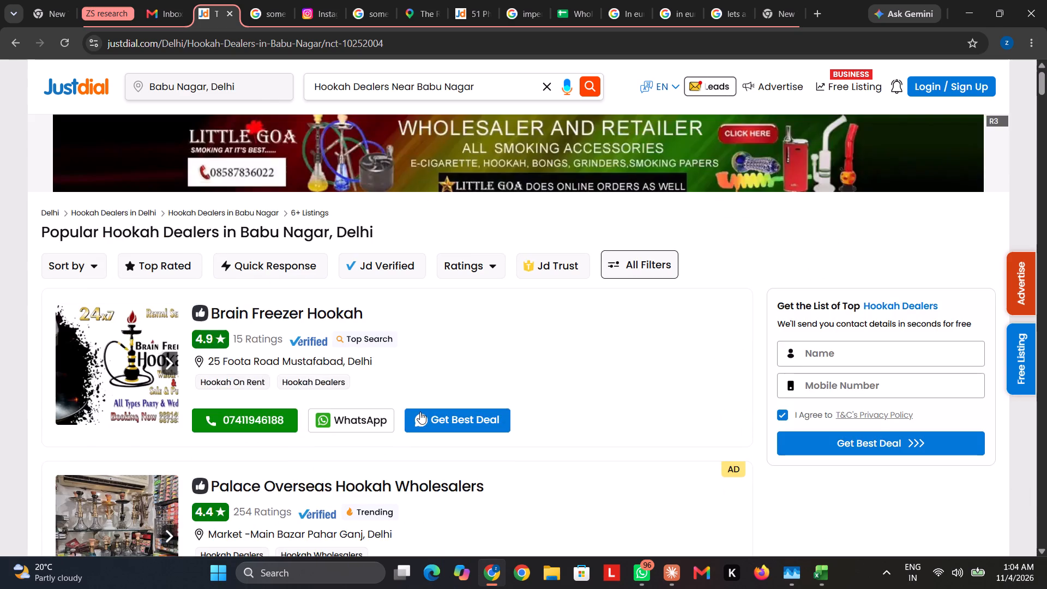
{"action": "scroll", "coordinate": [420, 412], "scroll_direction": "down", "scroll_amount": 10}
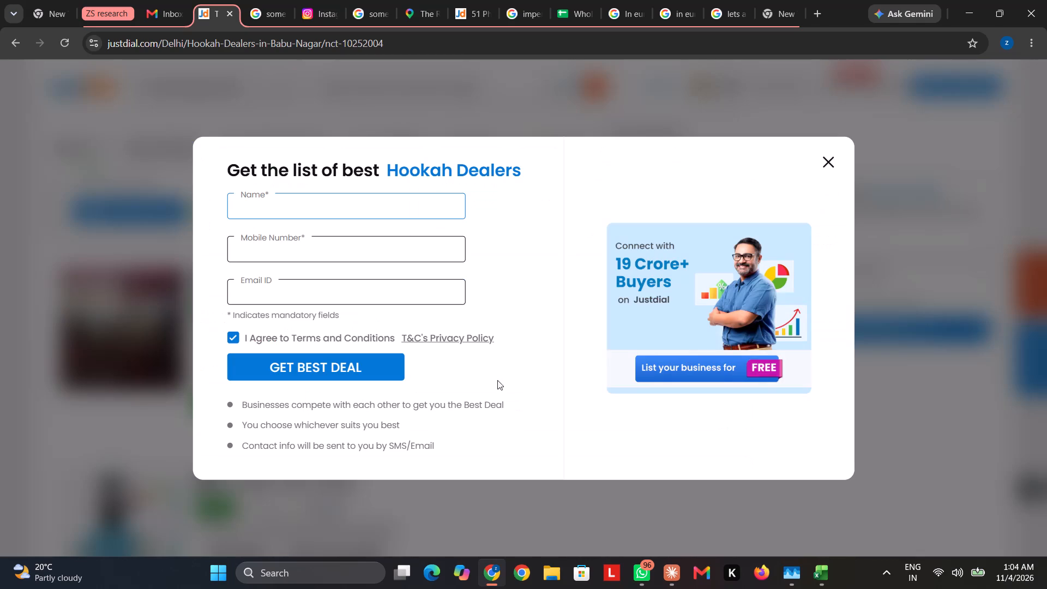
{"action": "left_click", "coordinate": [827, 159]}
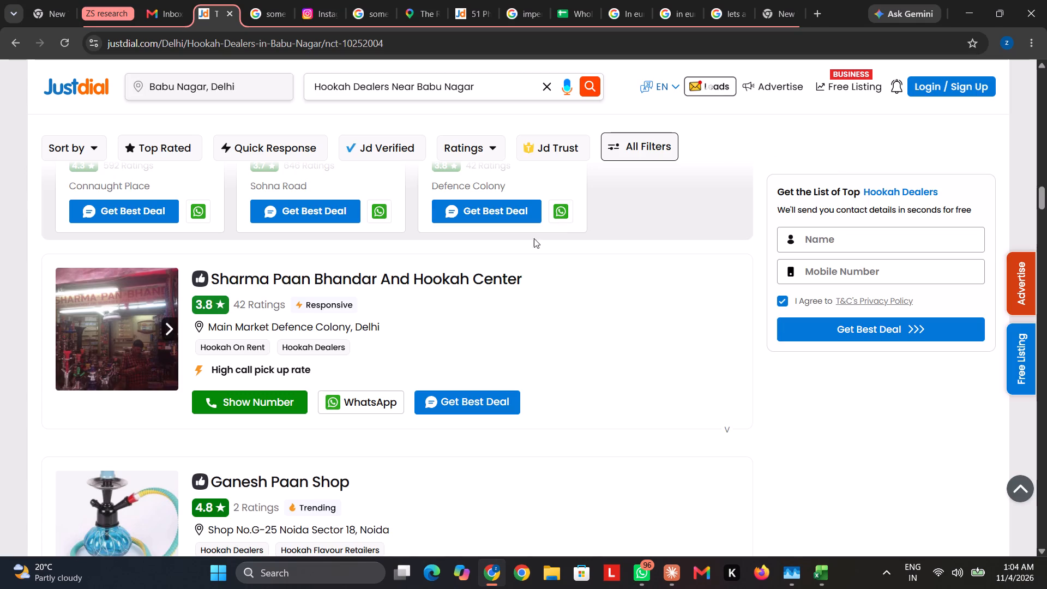
Examine the Justdial listings around Sharma Paan Bhandar And Hookah Center and back up to the start of the list.
{"action": "scroll", "coordinate": [290, 341], "scroll_direction": "up", "scroll_amount": 1}
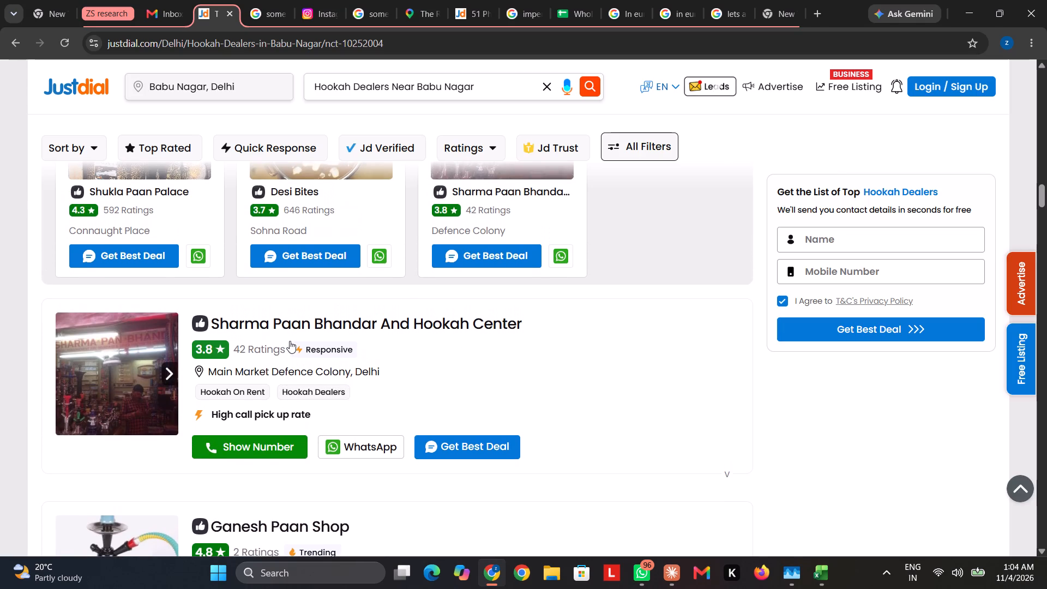
{"action": "scroll", "coordinate": [290, 341], "scroll_direction": "down", "scroll_amount": 2}
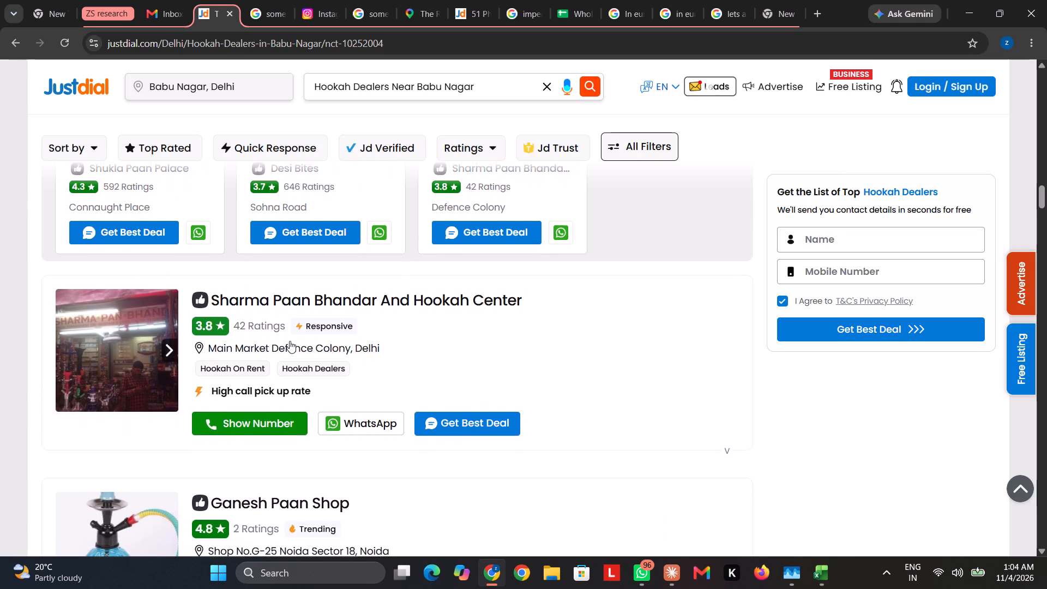
{"action": "scroll", "coordinate": [290, 341], "scroll_direction": "down", "scroll_amount": 1}
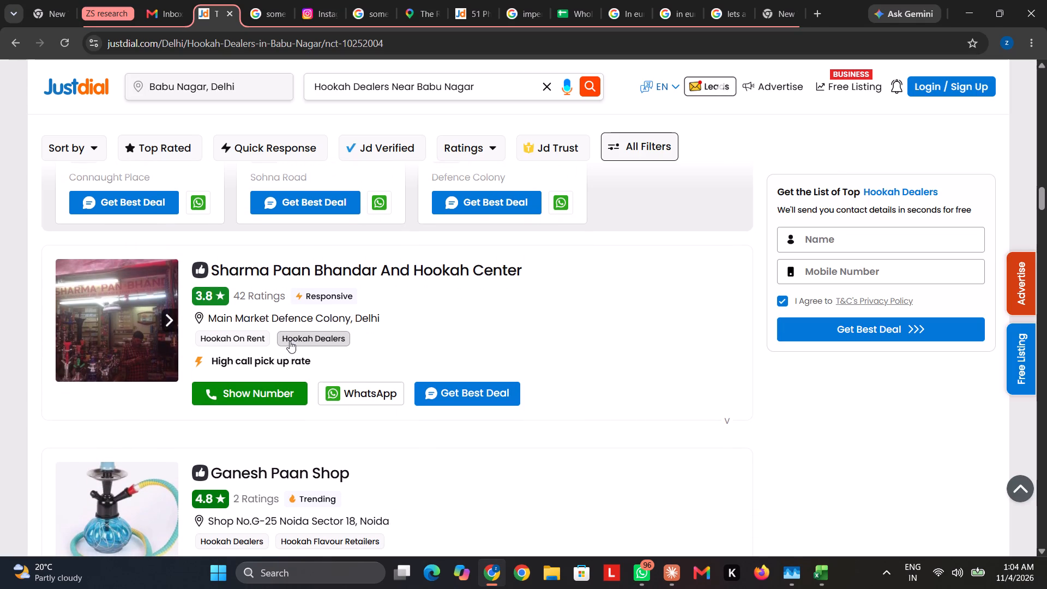
{"action": "scroll", "coordinate": [290, 341], "scroll_direction": "down", "scroll_amount": 4}
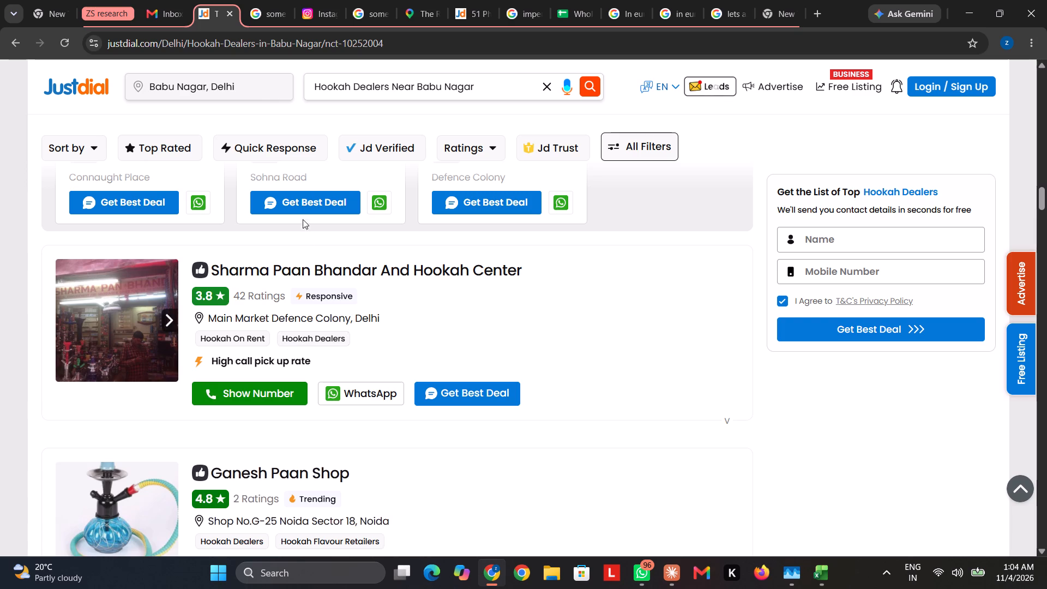
{"action": "scroll", "coordinate": [368, 440], "scroll_direction": "up", "scroll_amount": 10}
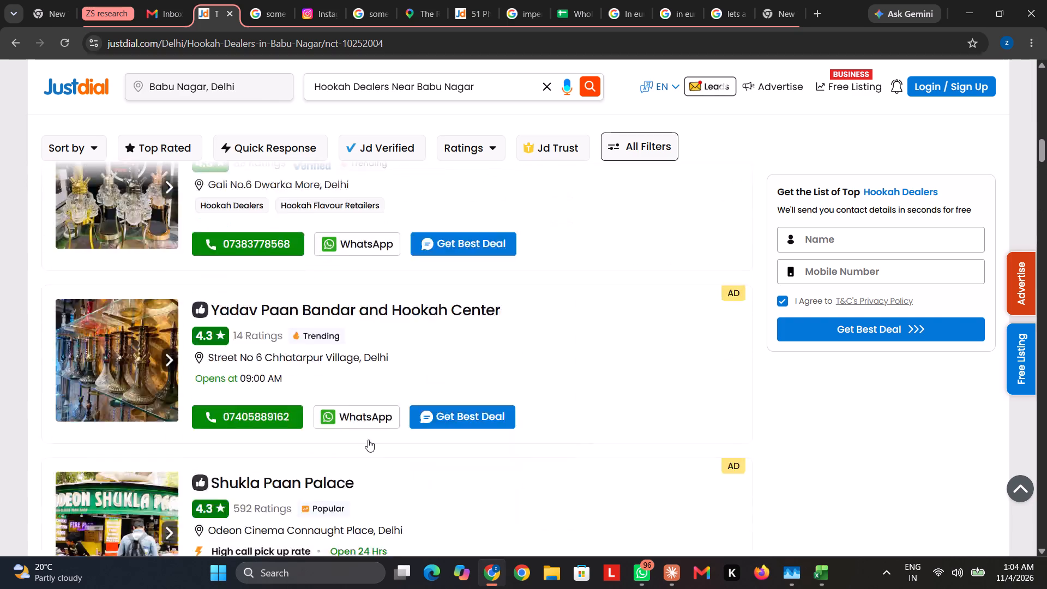
{"action": "scroll", "coordinate": [368, 440], "scroll_direction": "up", "scroll_amount": 8}
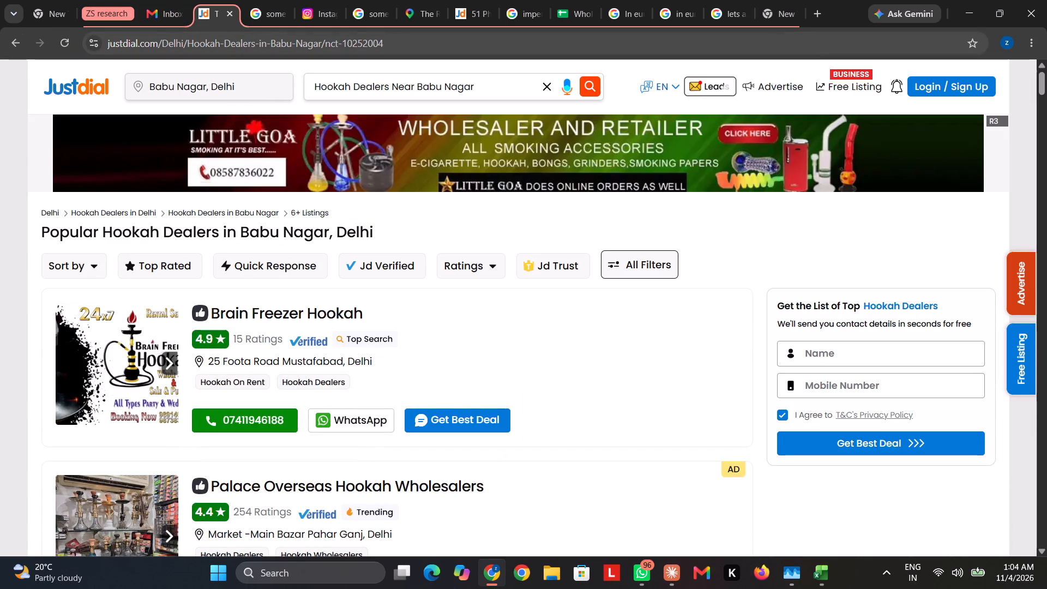
Copy the Justdial page's address, return its tab to the Google shop results, and open the copied address in the existing blank tab.
{"action": "left_click_drag", "start_coordinate": [108, 43], "coordinate": [421, 60]}
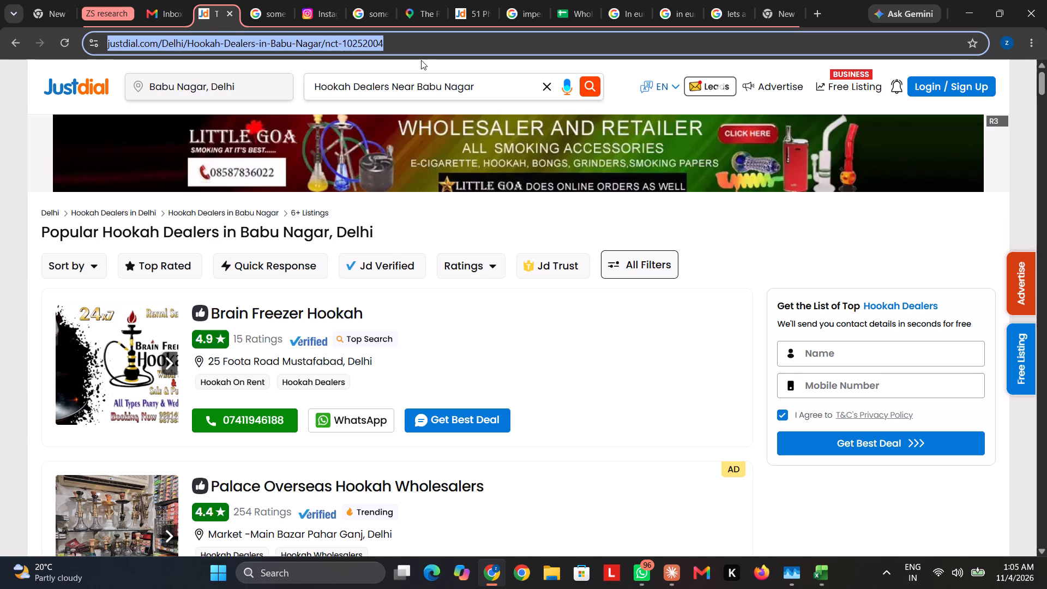
{"action": "key", "text": "ctrl+c"}
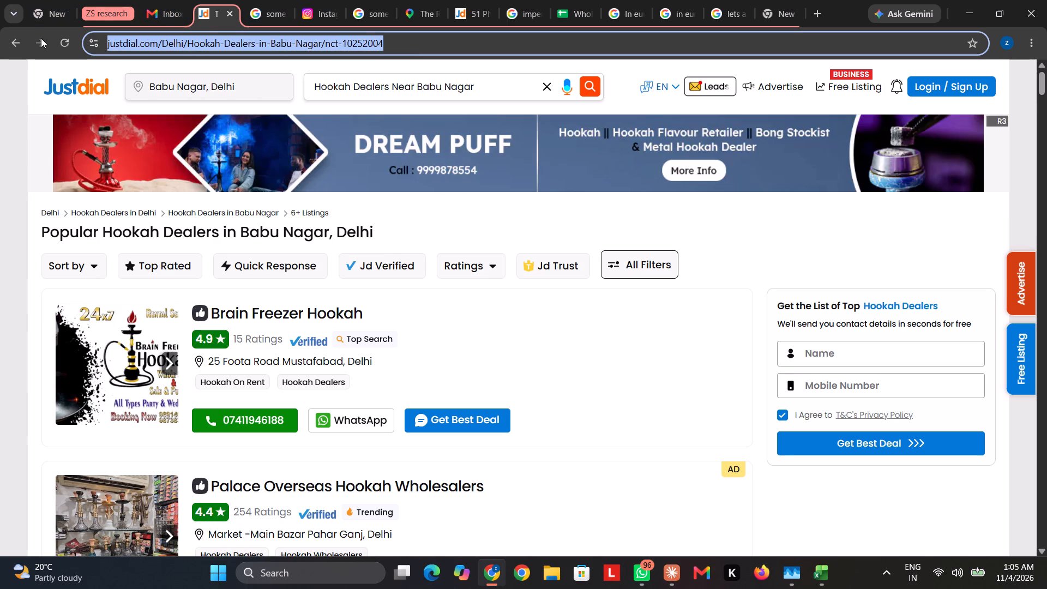
{"action": "left_click", "coordinate": [17, 39]}
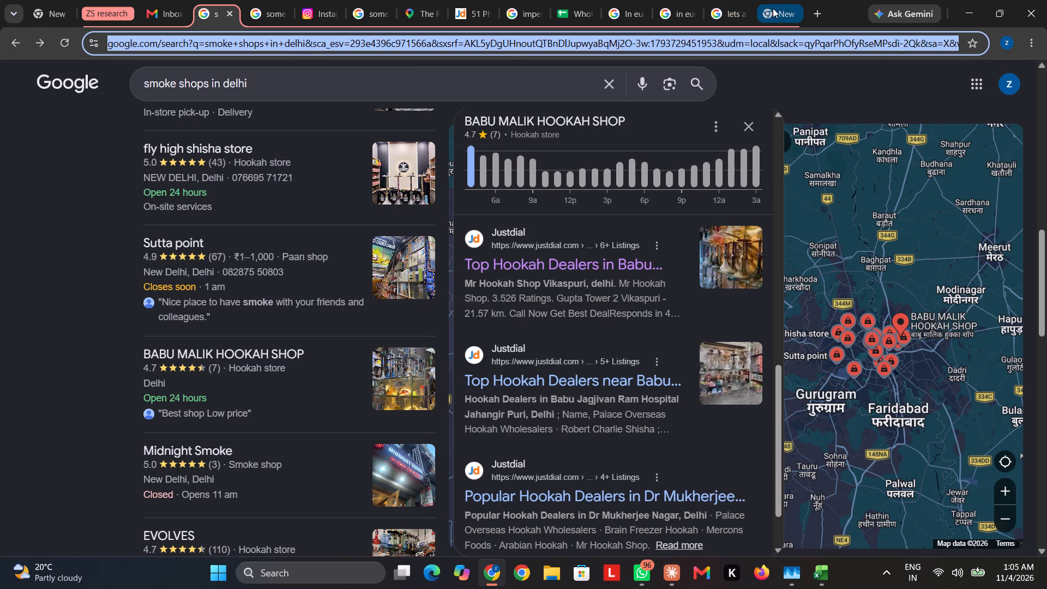
{"action": "left_click", "coordinate": [776, 8]}
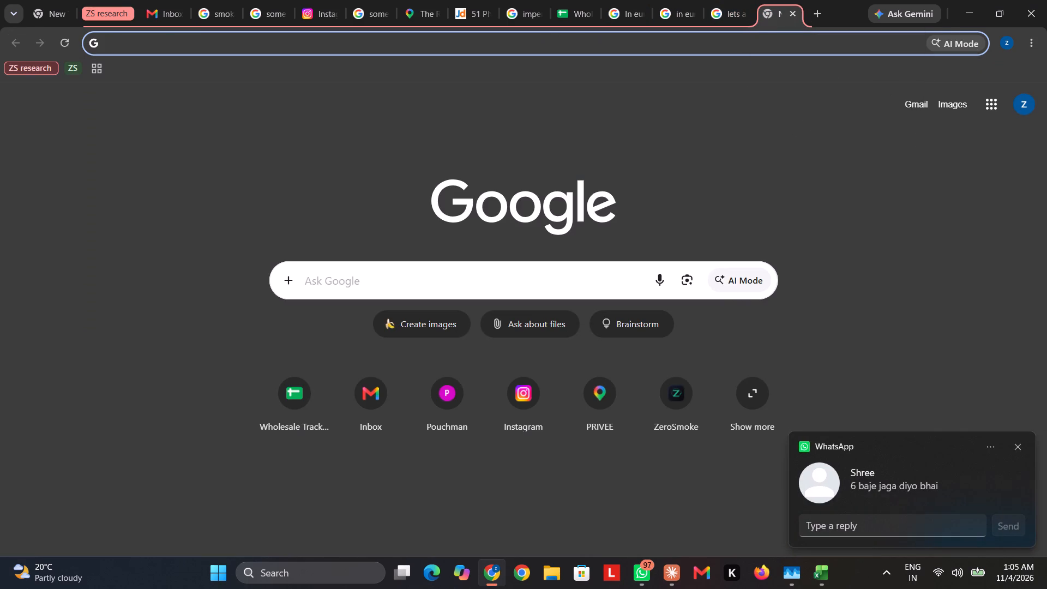
{"action": "key", "text": "ctrl+v"}
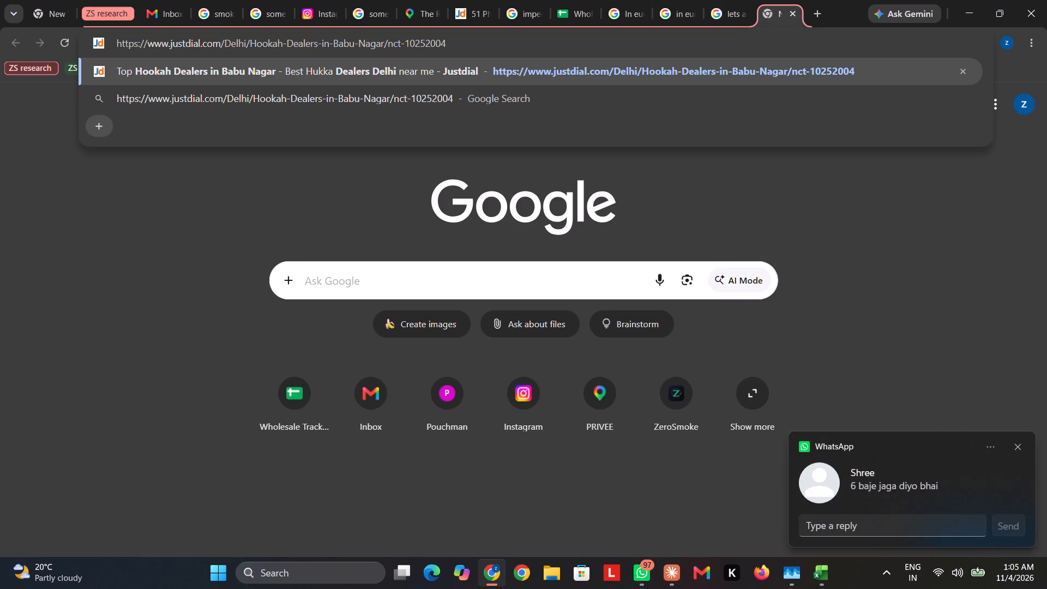
{"action": "key", "text": "Return"}
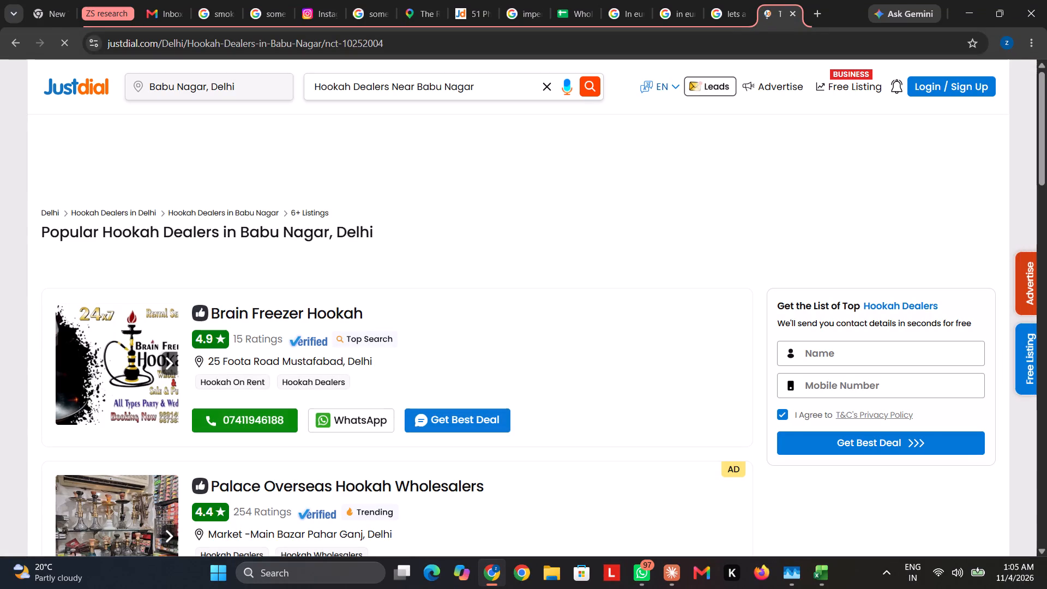
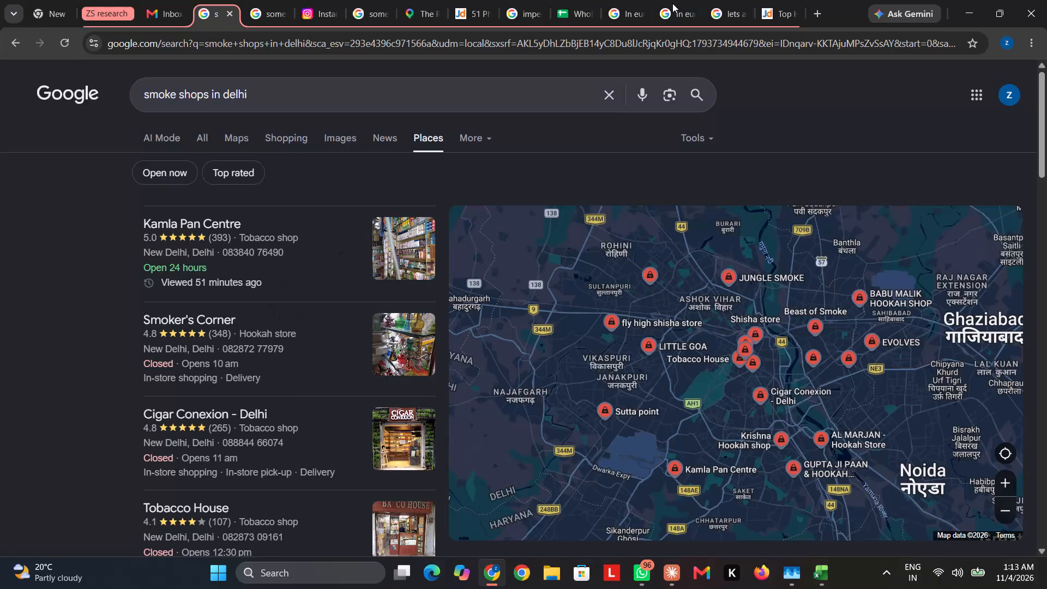
Look through the Delhi smoke shop results, then open the Krishna Hookah shop listing and examine its contact details, reviews and web results.
{"action": "scroll", "coordinate": [305, 498], "scroll_direction": "up", "scroll_amount": 1}
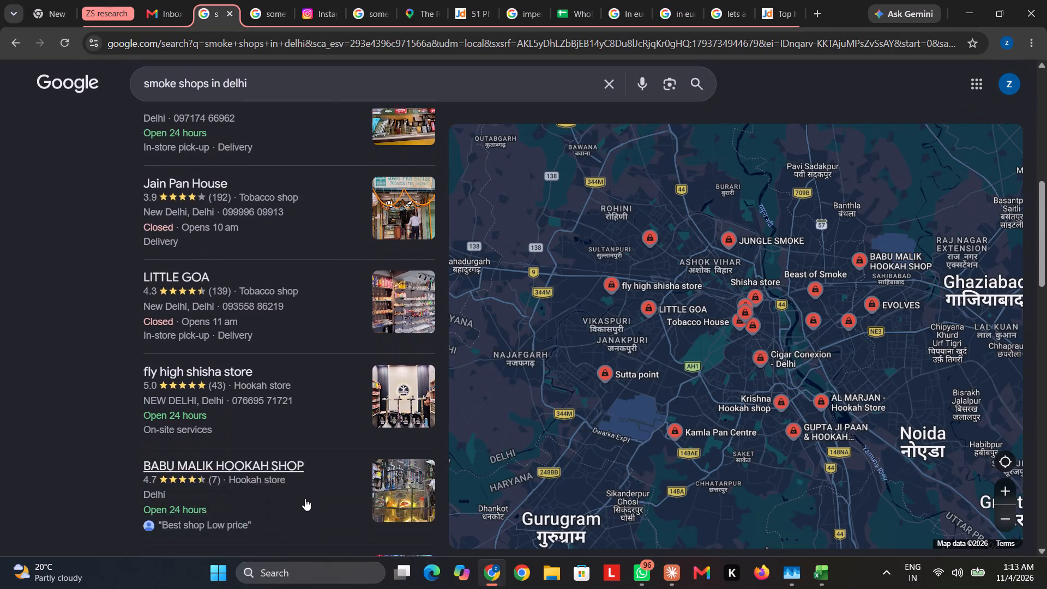
{"action": "scroll", "coordinate": [305, 498], "scroll_direction": "up", "scroll_amount": 2}
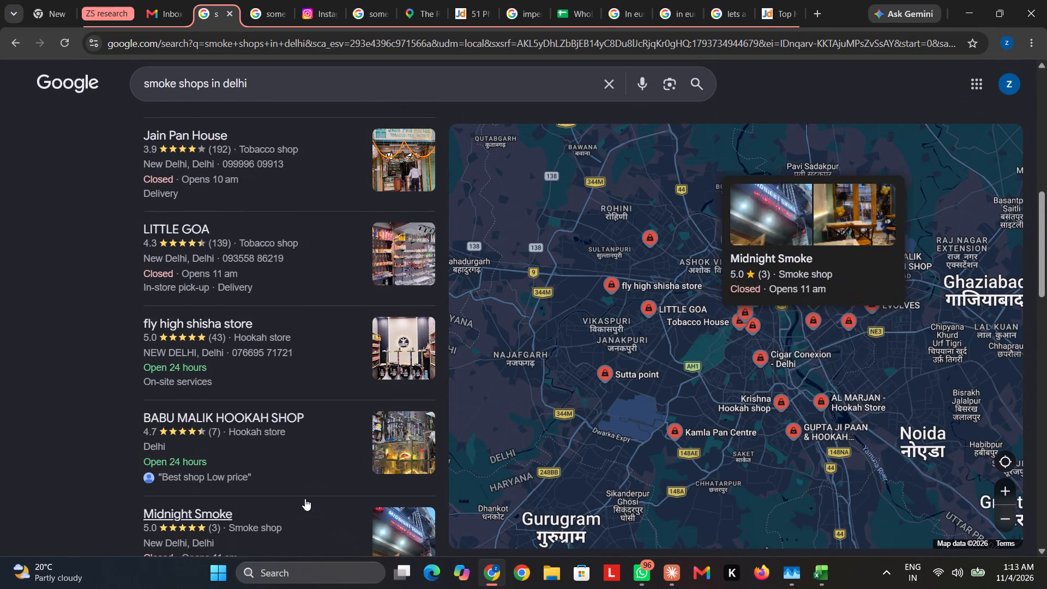
{"action": "scroll", "coordinate": [309, 487], "scroll_direction": "down", "scroll_amount": 3}
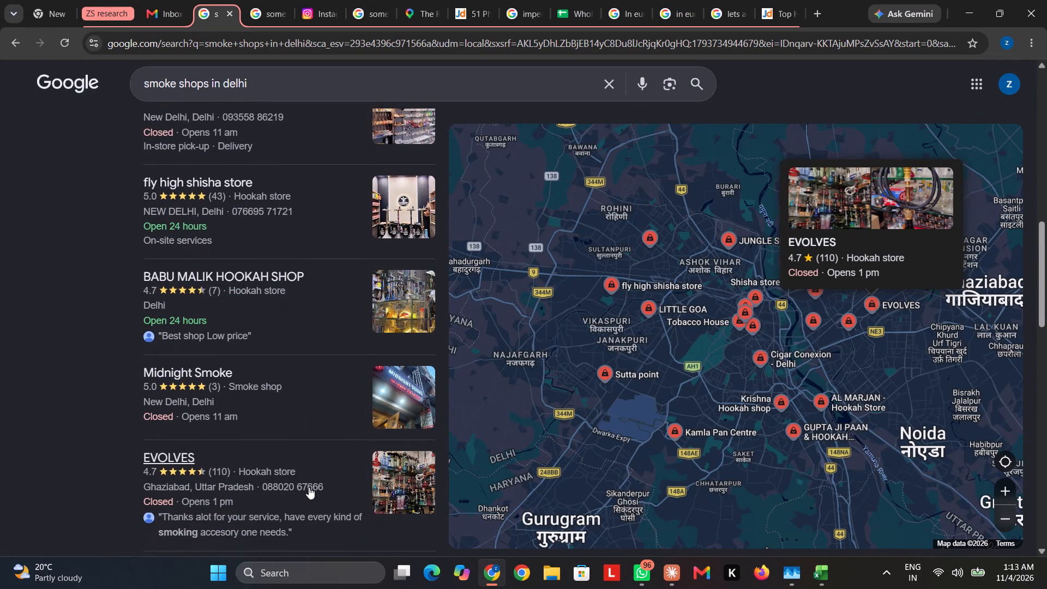
{"action": "scroll", "coordinate": [309, 487], "scroll_direction": "down", "scroll_amount": 7}
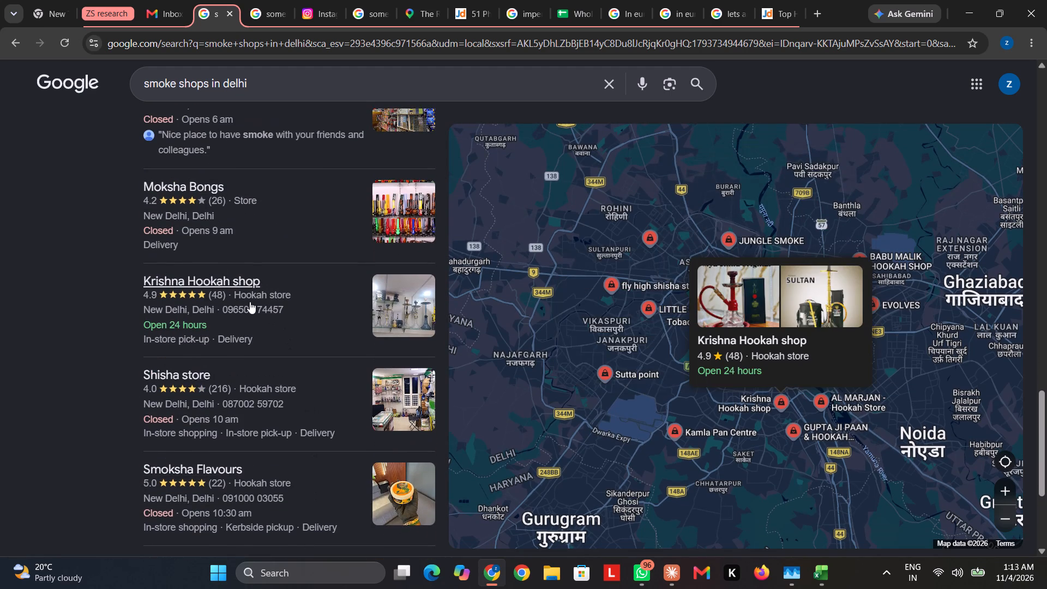
{"action": "left_click", "coordinate": [240, 274]}
{"action": "scroll", "coordinate": [550, 297], "scroll_direction": "down", "scroll_amount": 2}
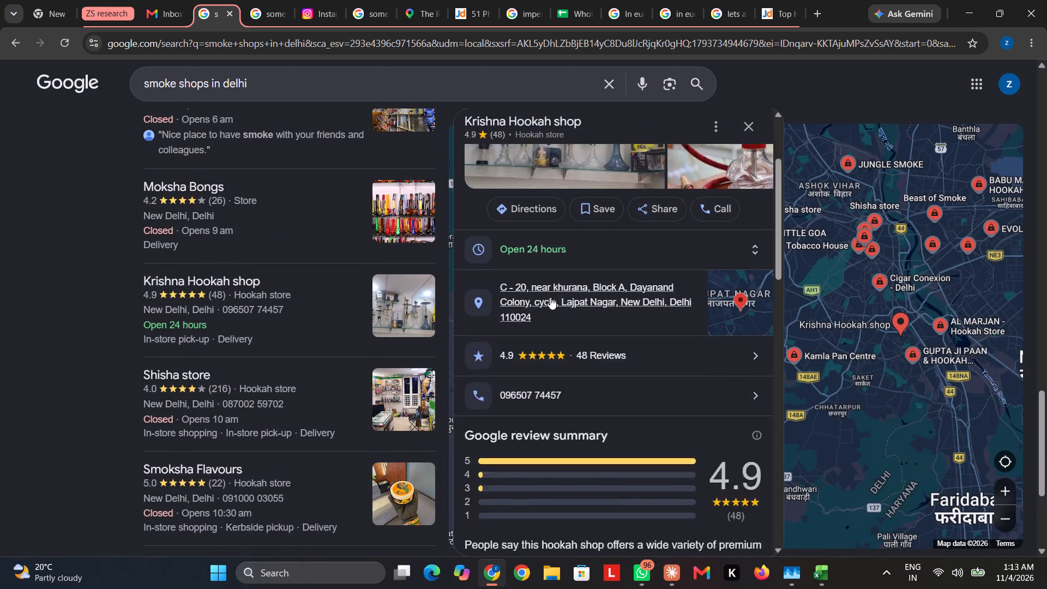
{"action": "scroll", "coordinate": [550, 297], "scroll_direction": "down", "scroll_amount": 10}
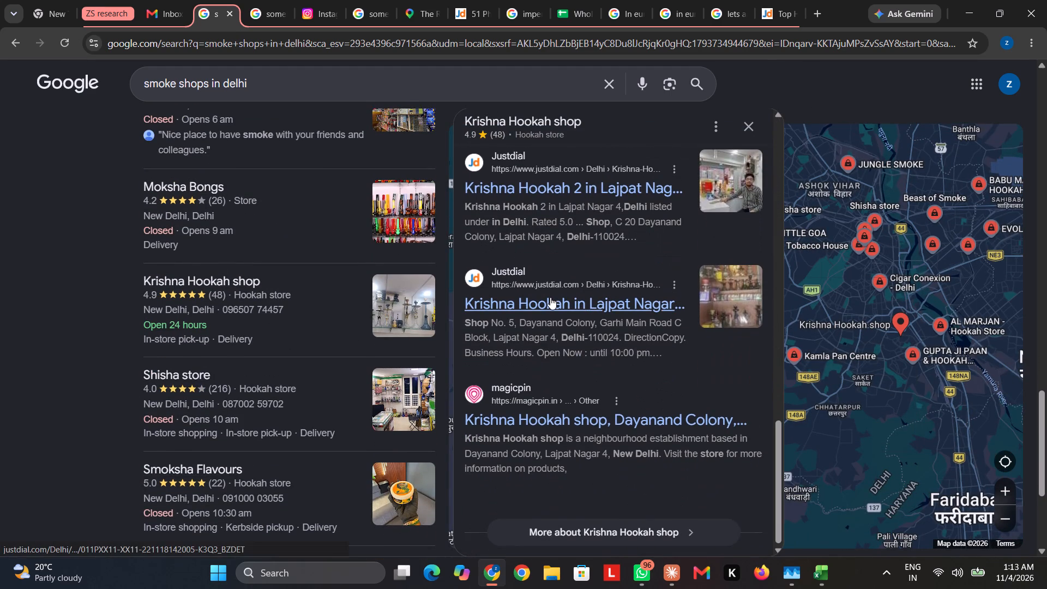
{"action": "scroll", "coordinate": [550, 297], "scroll_direction": "down", "scroll_amount": 3}
{"action": "scroll", "coordinate": [550, 297], "scroll_direction": "up", "scroll_amount": 10}
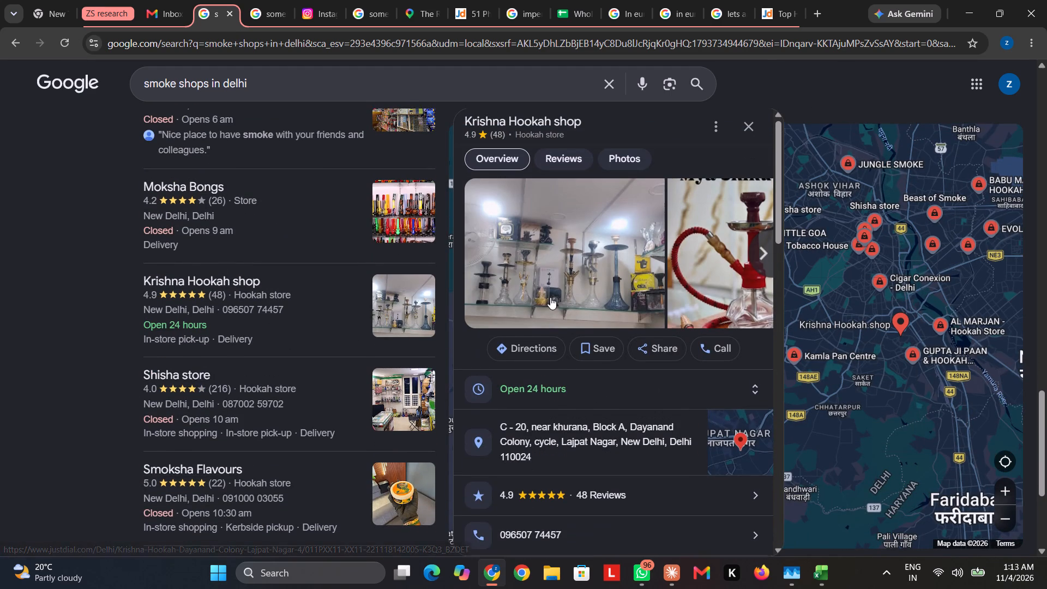
{"action": "scroll", "coordinate": [550, 297], "scroll_direction": "up", "scroll_amount": 1}
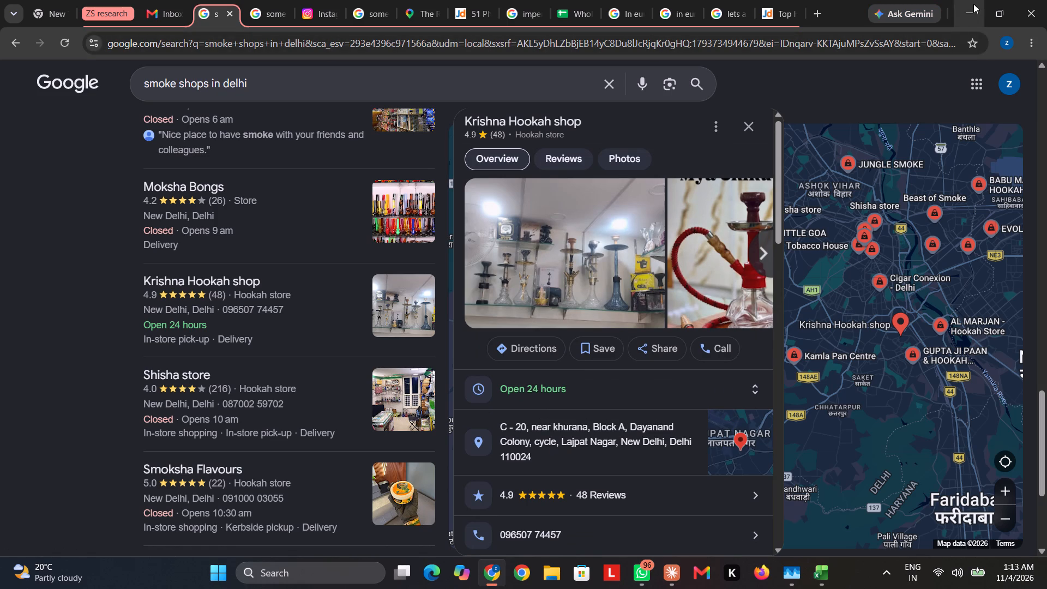
Minimise the browser, review the recorded leads and the empty lead 10 row in MY_Leads_1, and minimise the workbook.
{"action": "left_click", "coordinate": [973, 4]}
{"action": "scroll", "coordinate": [266, 448], "scroll_direction": "up", "scroll_amount": 1}
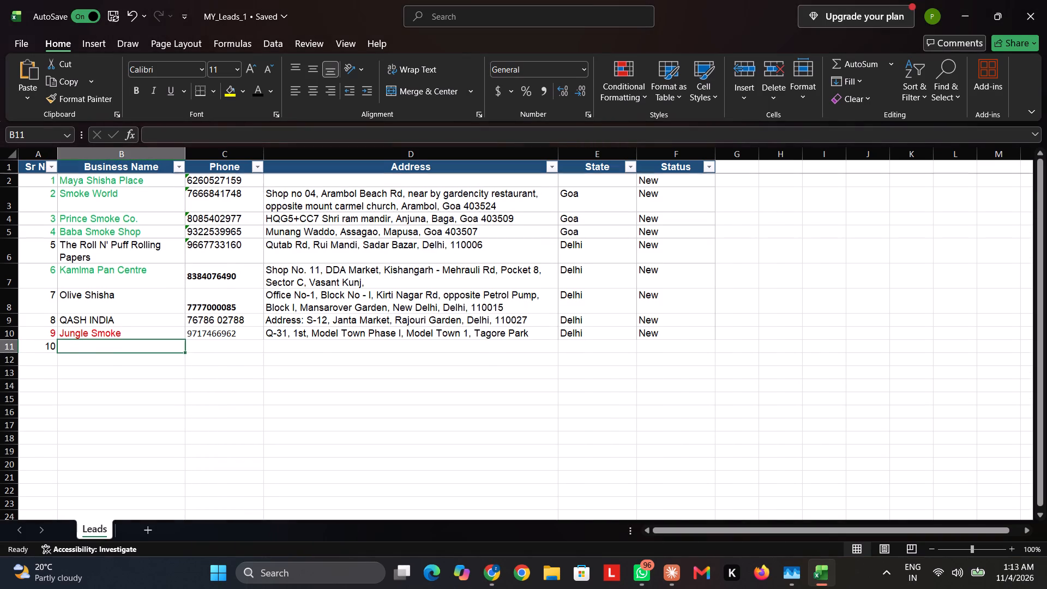
{"action": "scroll", "coordinate": [266, 448], "scroll_direction": "up", "scroll_amount": 2}
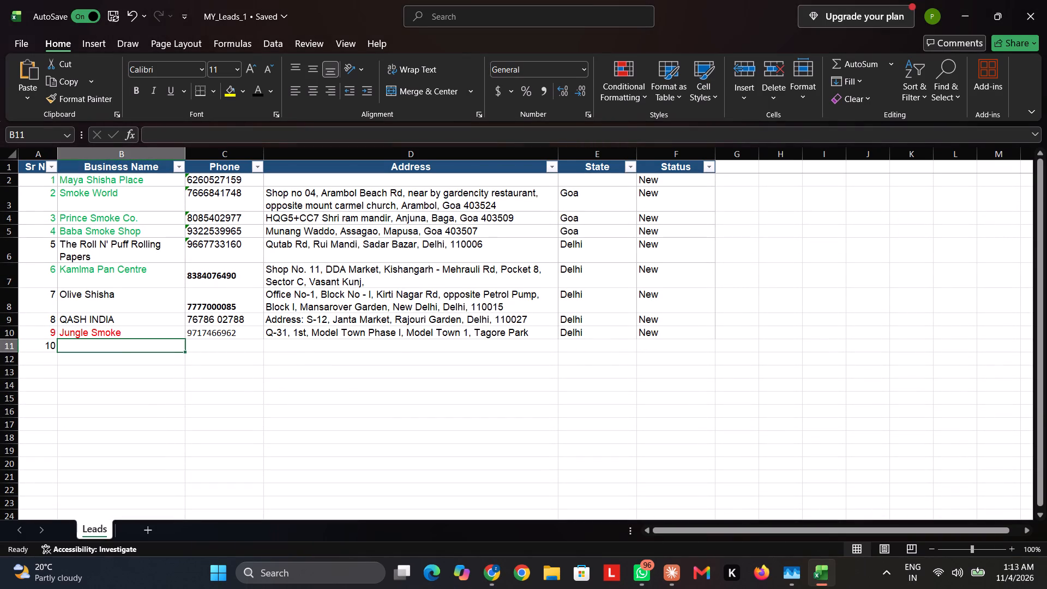
{"action": "scroll", "coordinate": [253, 373], "scroll_direction": "right", "scroll_amount": 3}
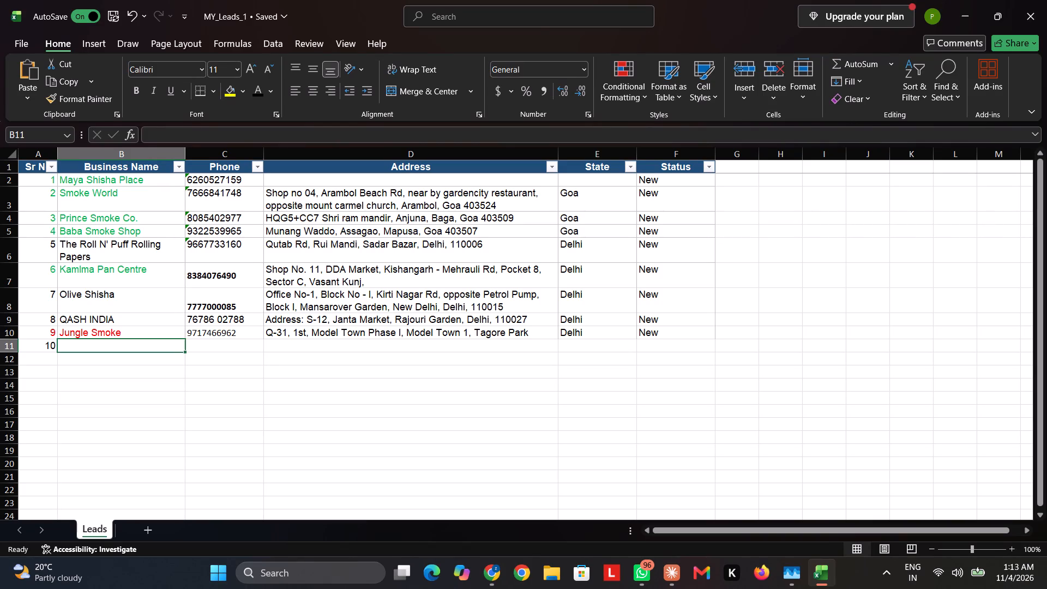
{"action": "left_click", "coordinate": [228, 345]}
{"action": "left_click", "coordinate": [160, 344]}
{"action": "left_click", "coordinate": [959, 14]}
{"action": "scroll", "coordinate": [320, 258], "scroll_direction": "right", "scroll_amount": 1}
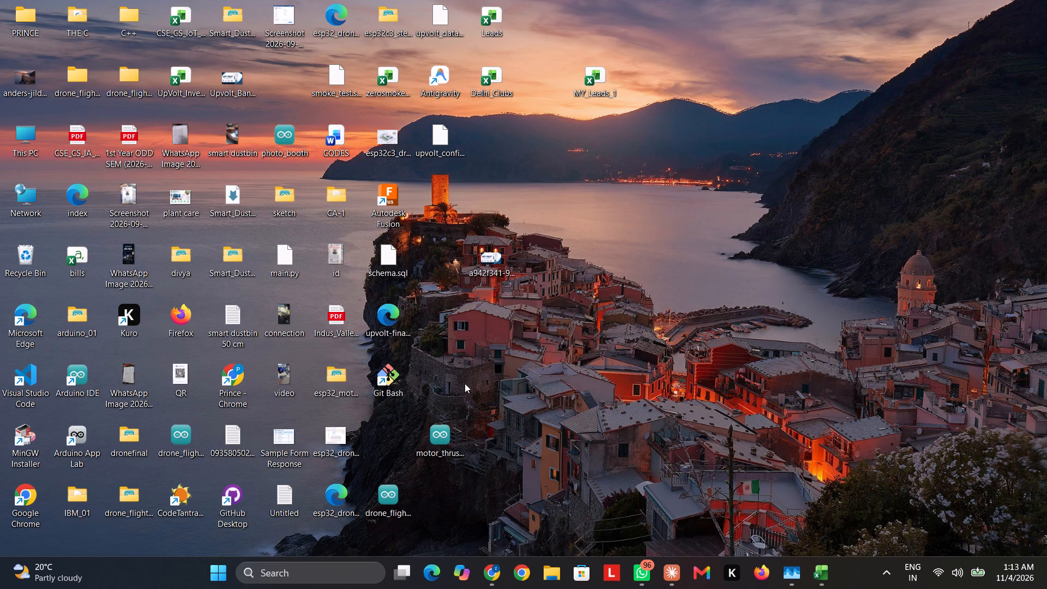
{"action": "left_click", "coordinate": [797, 578]}
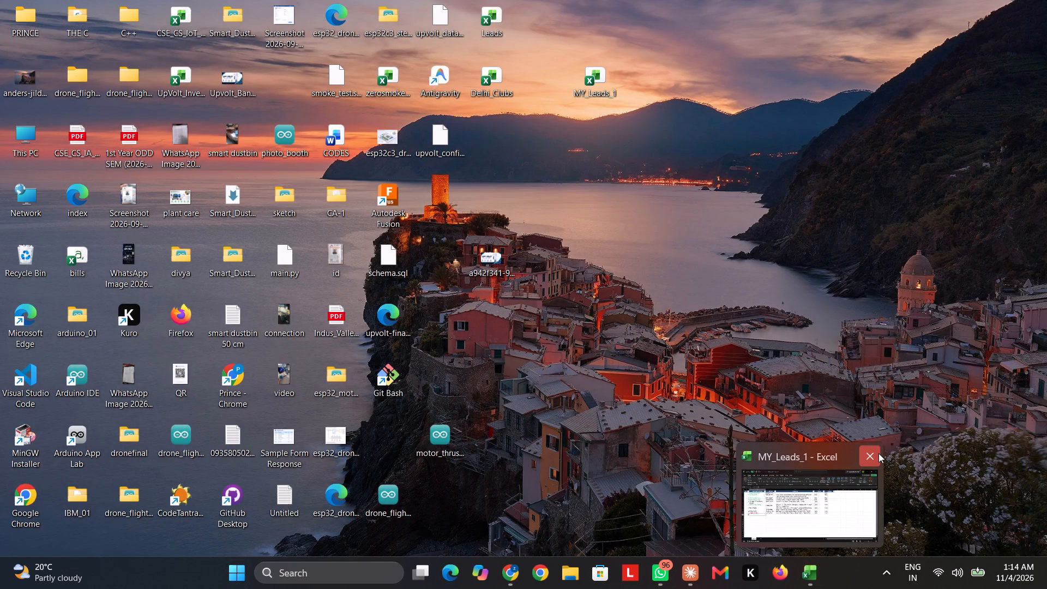
{"action": "left_click", "coordinate": [878, 453]}
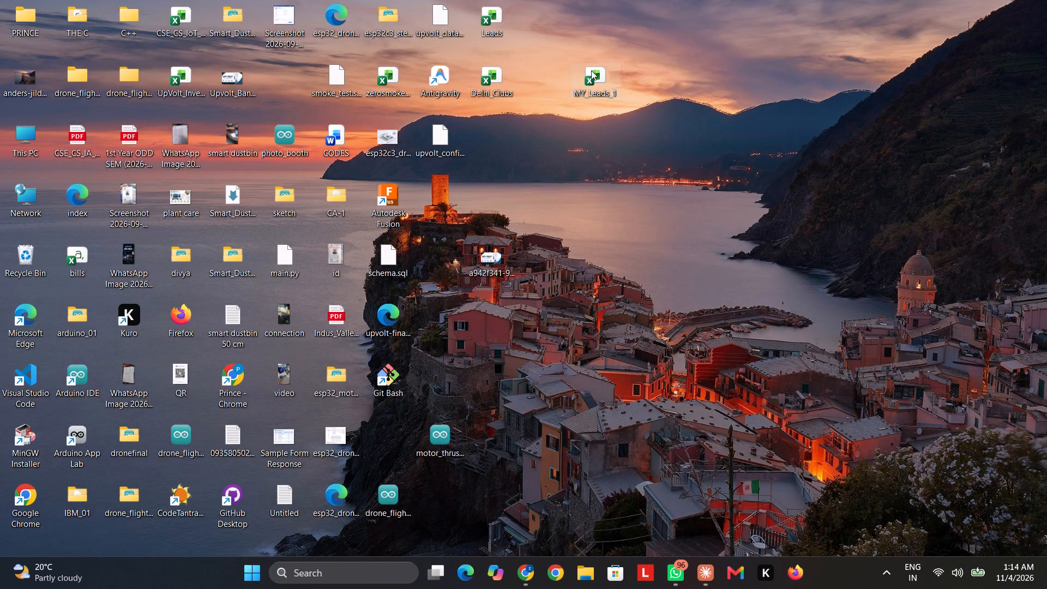